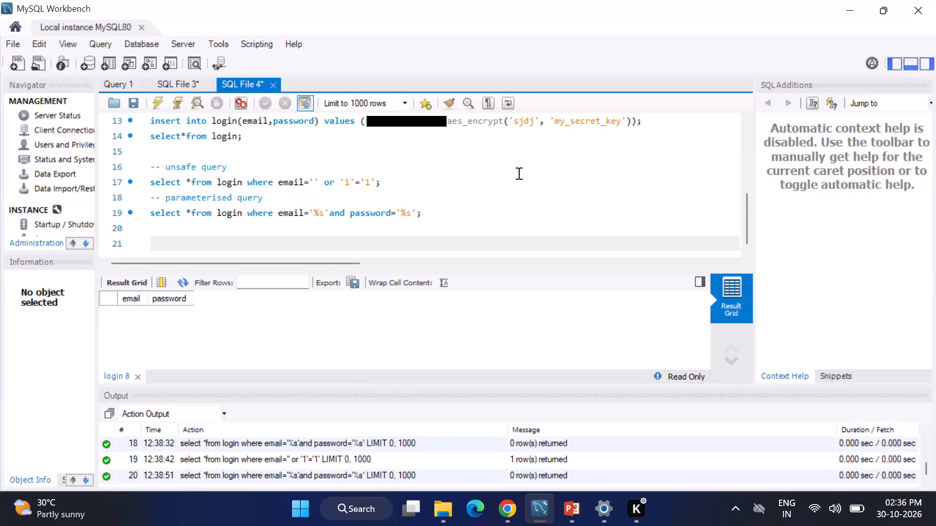
Switch to the PowerPoint pitch deck and review its slides, finishing on the Team/Individual & Support Required slide.
{"action": "left_click", "coordinate": [567, 508]}
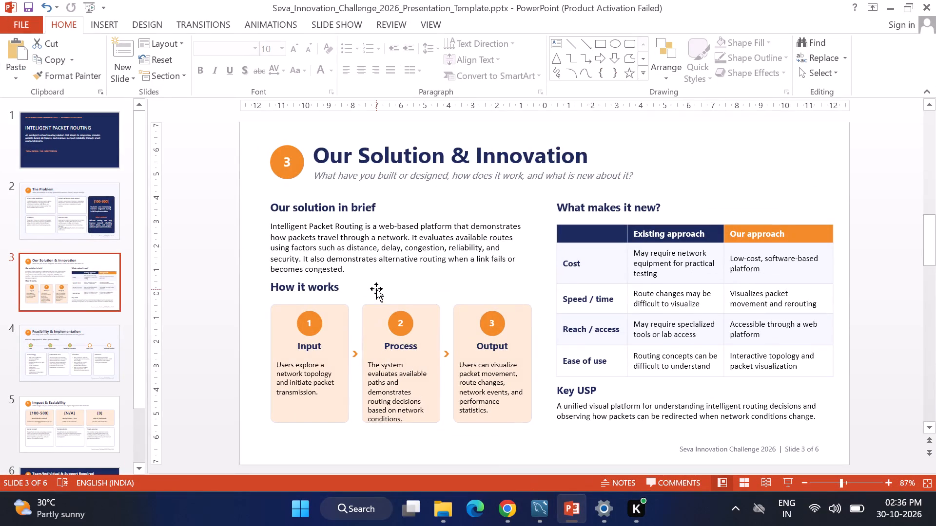
{"action": "left_click", "coordinate": [91, 337]}
{"action": "left_click", "coordinate": [79, 207]}
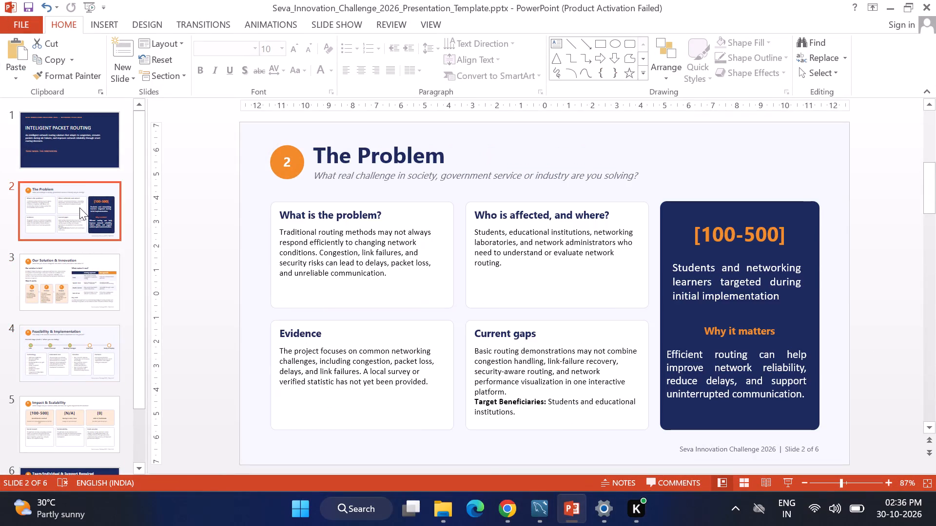
{"action": "left_click", "coordinate": [77, 126]}
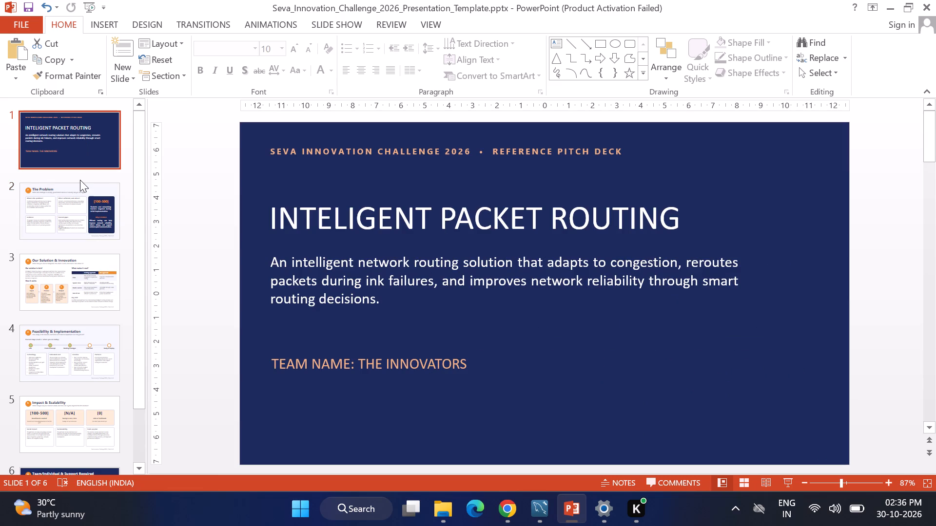
{"action": "left_click", "coordinate": [74, 278]}
{"action": "left_click", "coordinate": [58, 359]}
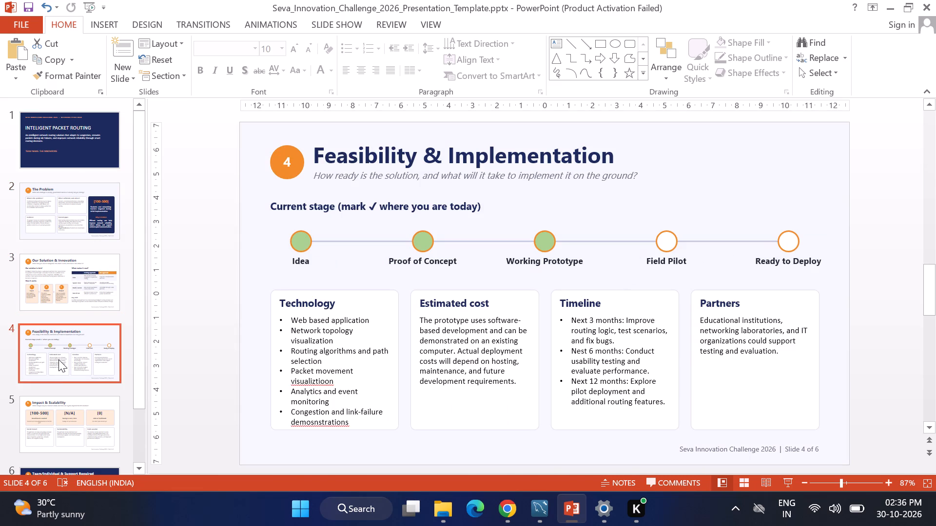
{"action": "scroll", "coordinate": [58, 359], "scroll_direction": "down", "scroll_amount": 2}
{"action": "left_click", "coordinate": [58, 359]}
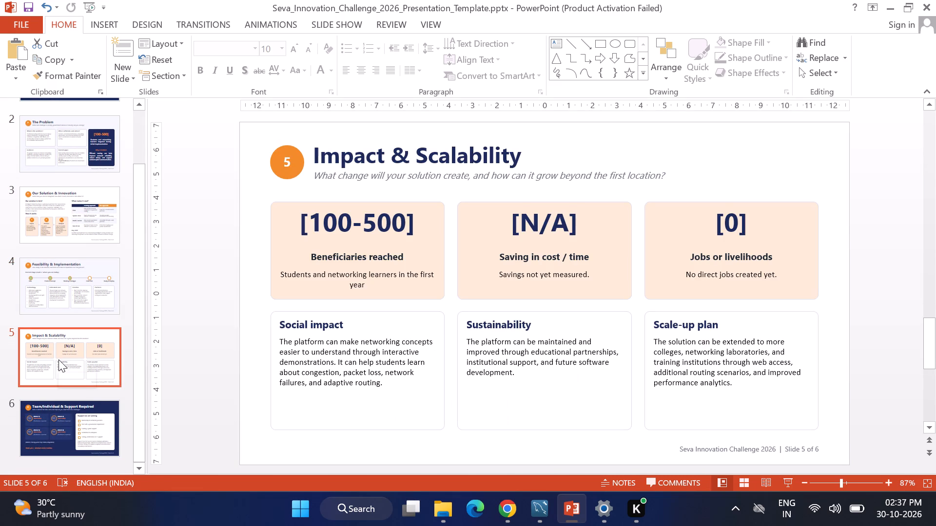
{"action": "left_click", "coordinate": [59, 413]}
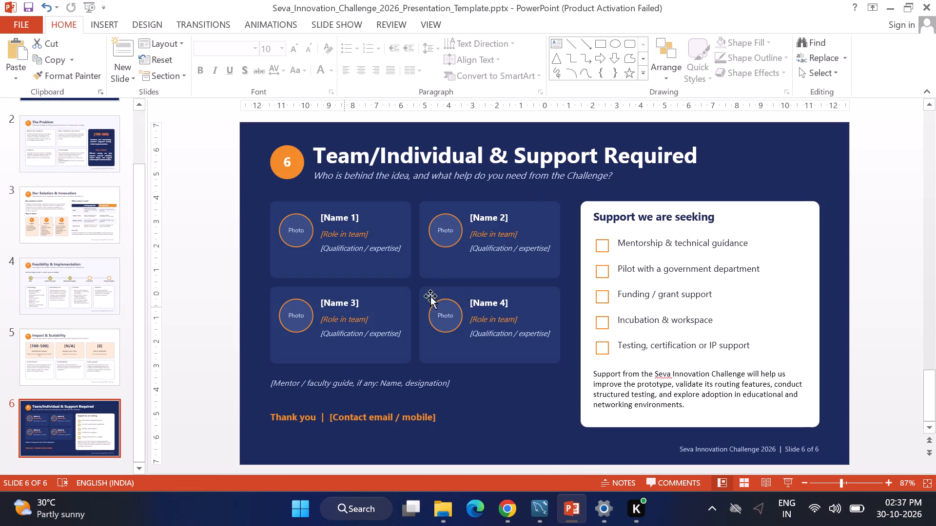
Replace the [Name 1] placeholder text on the team slide with the first team member's full name, inside the square brackets.
{"action": "left_click", "coordinate": [354, 219]}
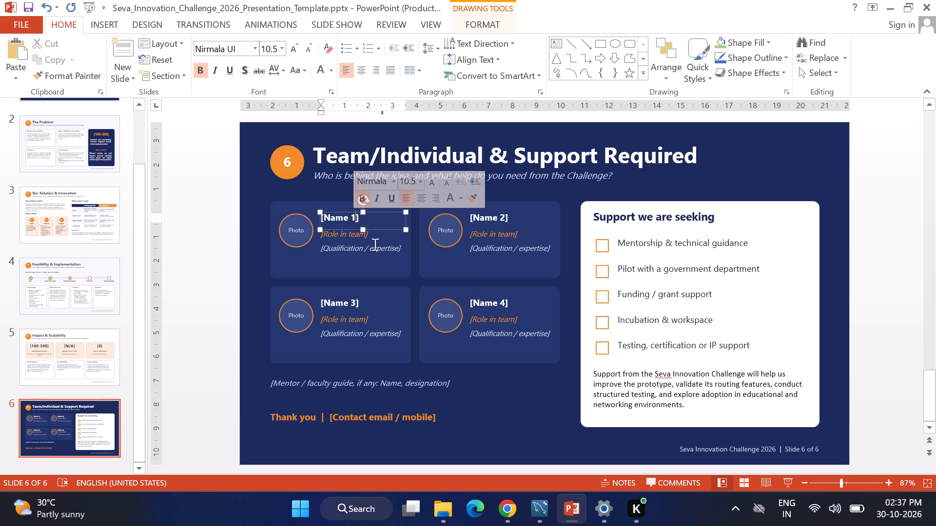
{"action": "key", "text": "BackSpace"}
{"action": "key", "text": "BackSpace"}
{"action": "key", "text": "BackSpace"}
{"action": "key", "text": "BackSpace"}
{"action": "key", "text": "BackSpace"}
{"action": "key", "text": "BackSpace"}
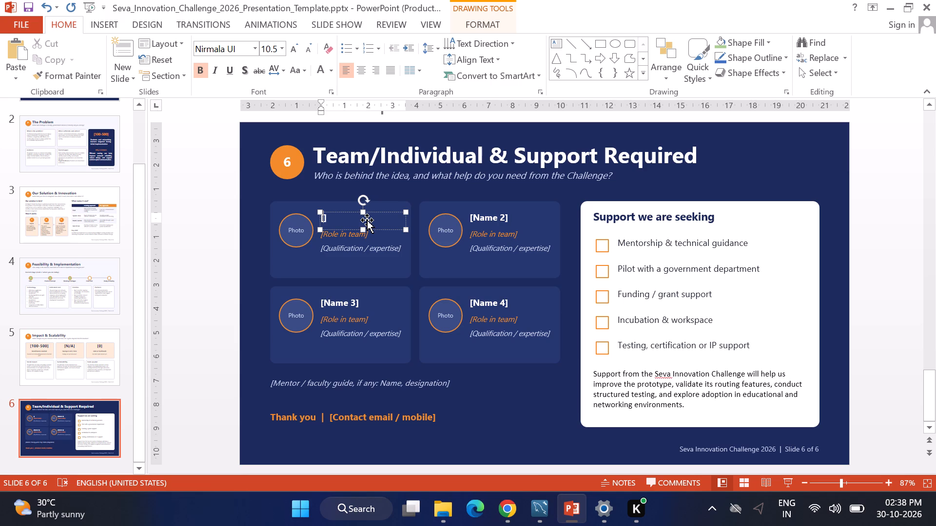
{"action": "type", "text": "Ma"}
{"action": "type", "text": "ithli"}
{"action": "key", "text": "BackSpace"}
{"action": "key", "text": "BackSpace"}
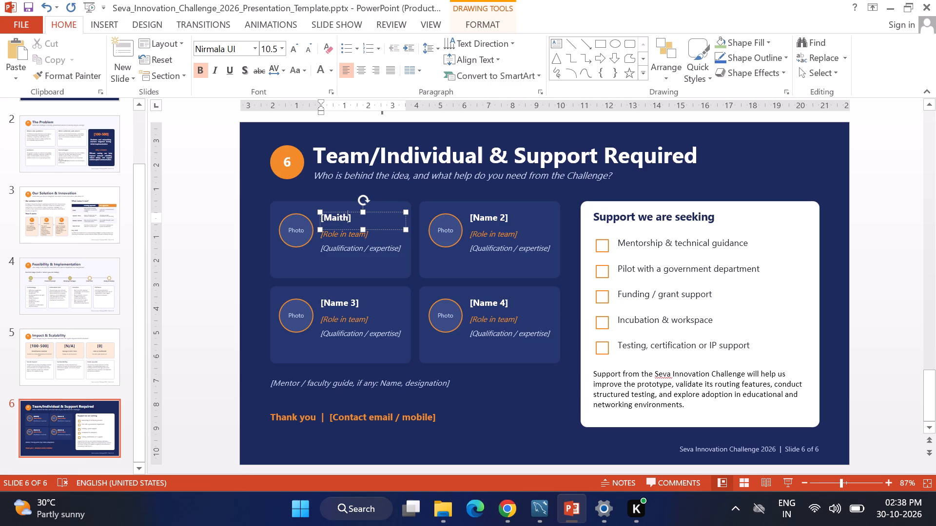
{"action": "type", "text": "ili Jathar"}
Remove the square brackets around the first team member's name.
{"action": "left_click", "coordinate": [395, 217]}
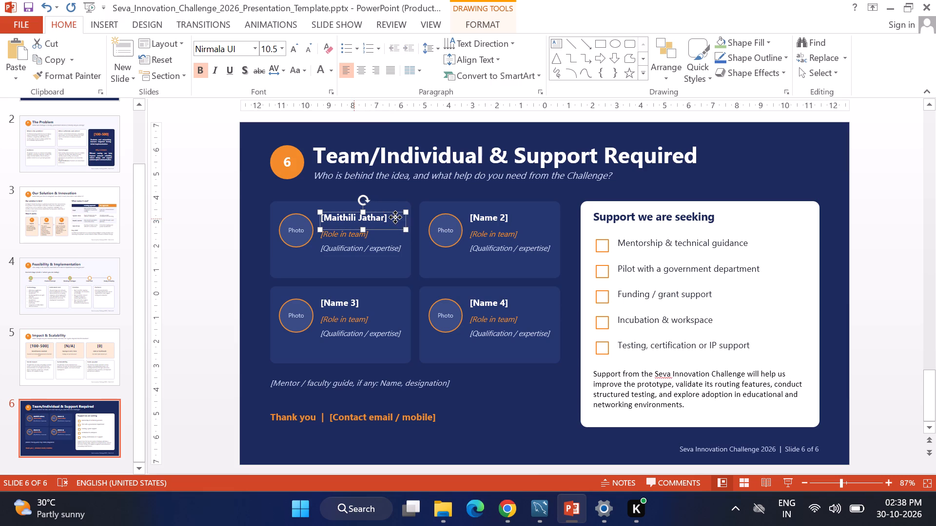
{"action": "left_click", "coordinate": [386, 219]}
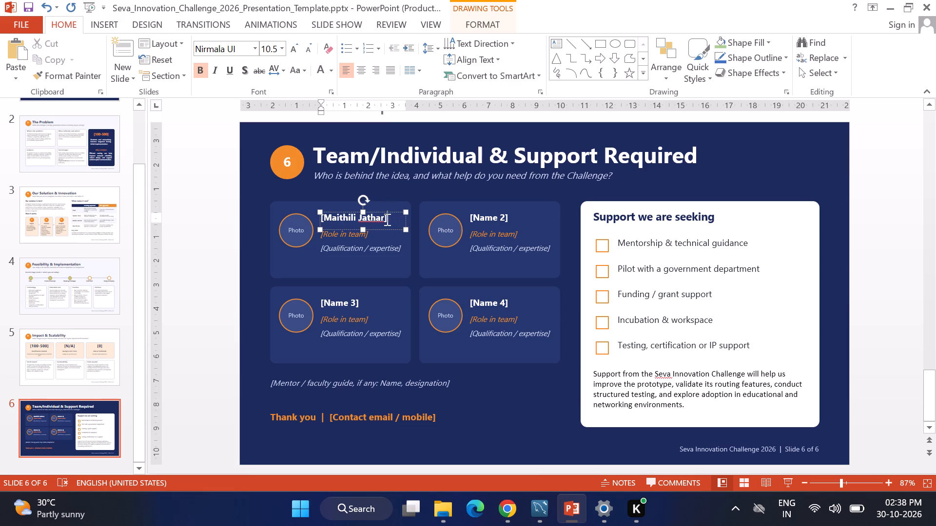
{"action": "key", "text": "BackSpace"}
{"action": "key", "text": "Left"}
{"action": "key", "text": "Left"}
{"action": "key", "text": "Left"}
{"action": "key", "text": "Left"}
{"action": "key", "text": "Left"}
{"action": "key", "text": "Left"}
{"action": "key", "text": "Left"}
{"action": "key", "text": "Left"}
{"action": "key", "text": "Left"}
{"action": "key", "text": "Left"}
{"action": "key", "text": "Left"}
{"action": "key", "text": "Left"}
{"action": "key", "text": "Left"}
{"action": "key", "text": "Left"}
{"action": "key", "text": "Left"}
{"action": "key", "text": "BackSpace"}
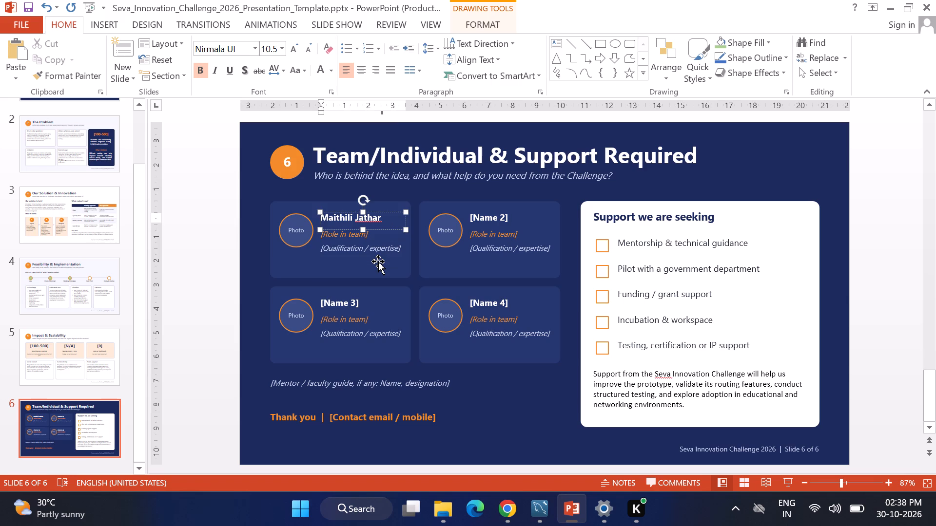
{"action": "left_click", "coordinate": [378, 262]}
Replace the whole [Name 2] placeholder, brackets included, with the second team member's full name.
{"action": "left_click", "coordinate": [492, 212]}
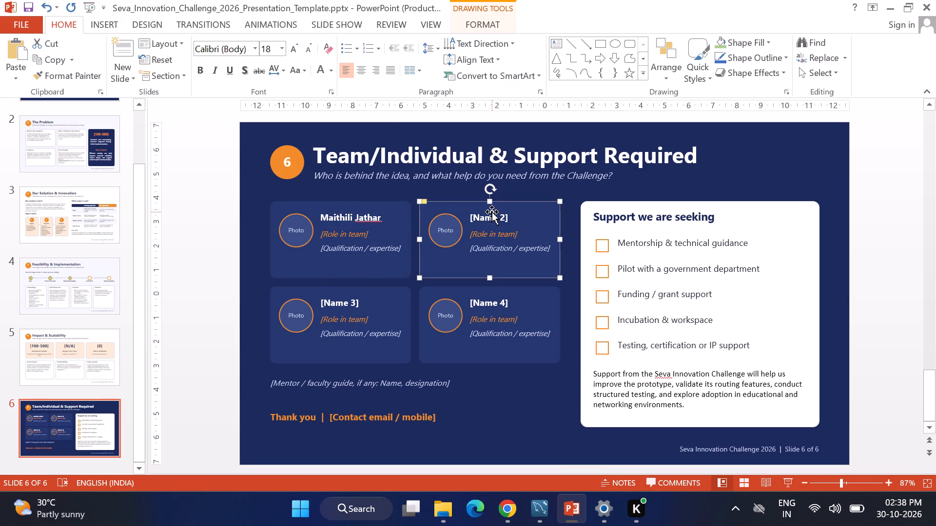
{"action": "left_click", "coordinate": [507, 218]}
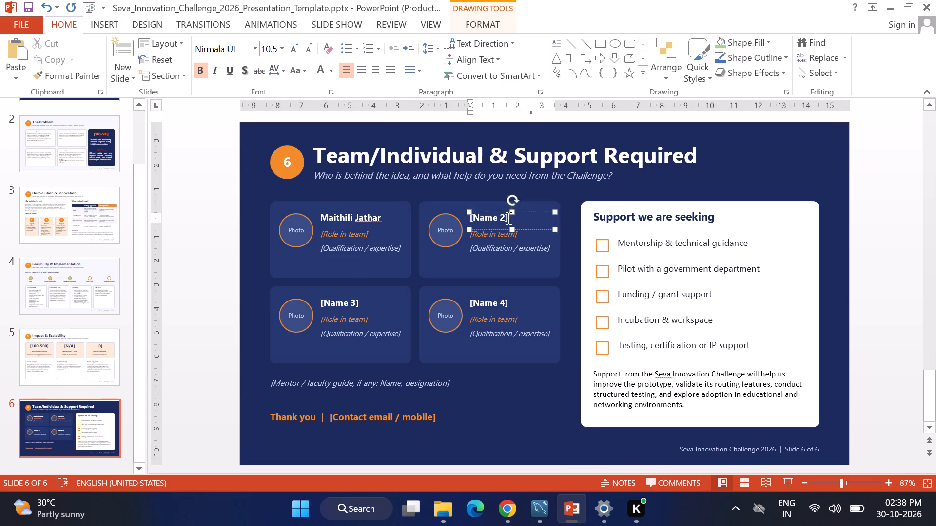
{"action": "key", "text": "BackSpace"}
{"action": "key", "text": "BackSpace"}
{"action": "key", "text": "BackSpace"}
{"action": "key", "text": "BackSpace"}
{"action": "key", "text": "BackSpace"}
{"action": "key", "text": "BackSpace"}
{"action": "key", "text": "BackSpace"}
{"action": "key", "text": "BackSpace"}
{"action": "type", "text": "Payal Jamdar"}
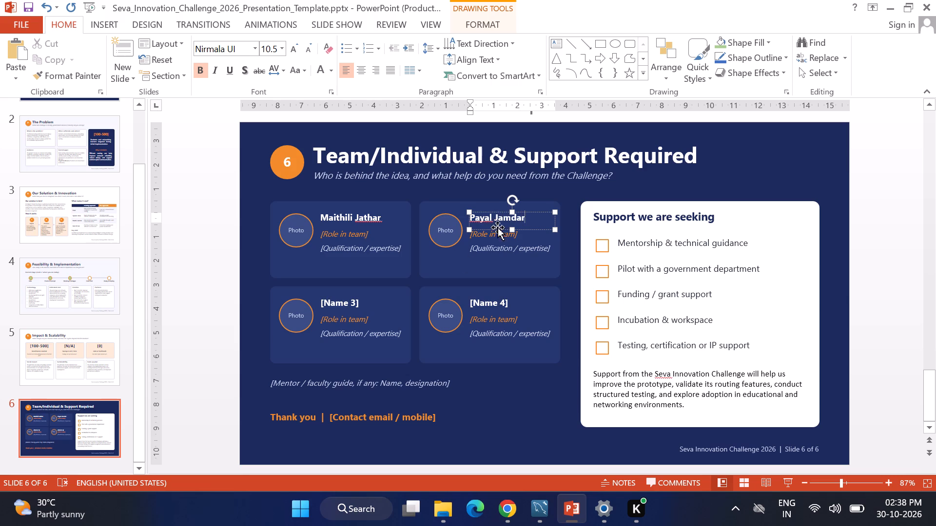
Replace the whole [Name 3] placeholder, brackets included, with the third team member's full name.
{"action": "left_click", "coordinate": [346, 303]}
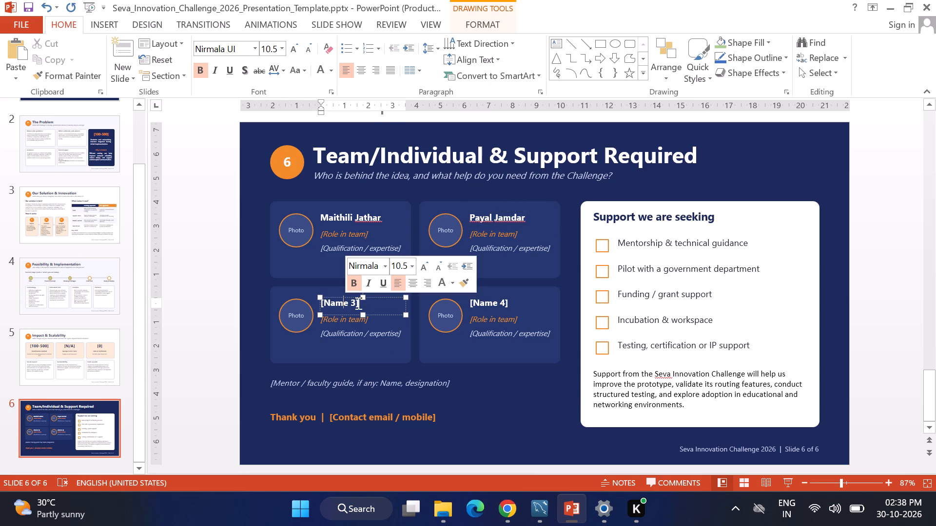
{"action": "left_click", "coordinate": [358, 303]}
{"action": "key", "text": "Delete"}
{"action": "key", "text": "Delete"}
{"action": "key", "text": "Delete"}
{"action": "key", "text": "Delete"}
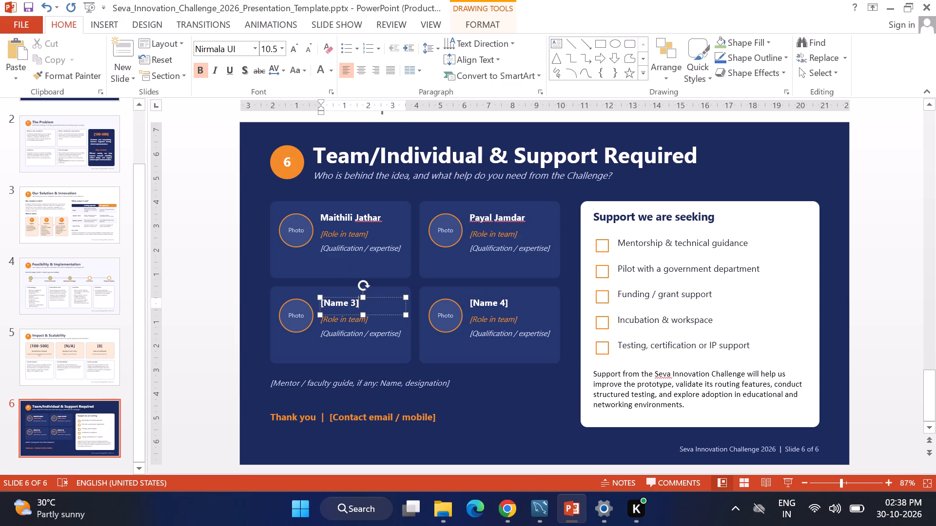
{"action": "key", "text": "Delete"}
{"action": "left_click", "coordinate": [358, 303]}
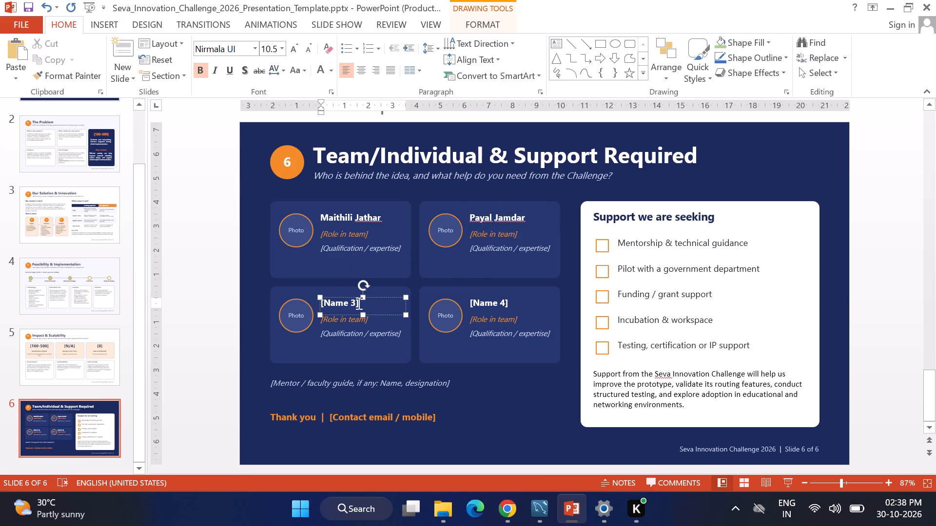
{"action": "left_click", "coordinate": [356, 304]}
{"action": "key", "text": "Delete"}
{"action": "key", "text": "BackSpace"}
{"action": "key", "text": "BackSpace"}
{"action": "key", "text": "BackSpace"}
{"action": "key", "text": "BackSpace"}
{"action": "key", "text": "BackSpace"}
{"action": "key", "text": "BackSpace"}
{"action": "key", "text": "BackSpace"}
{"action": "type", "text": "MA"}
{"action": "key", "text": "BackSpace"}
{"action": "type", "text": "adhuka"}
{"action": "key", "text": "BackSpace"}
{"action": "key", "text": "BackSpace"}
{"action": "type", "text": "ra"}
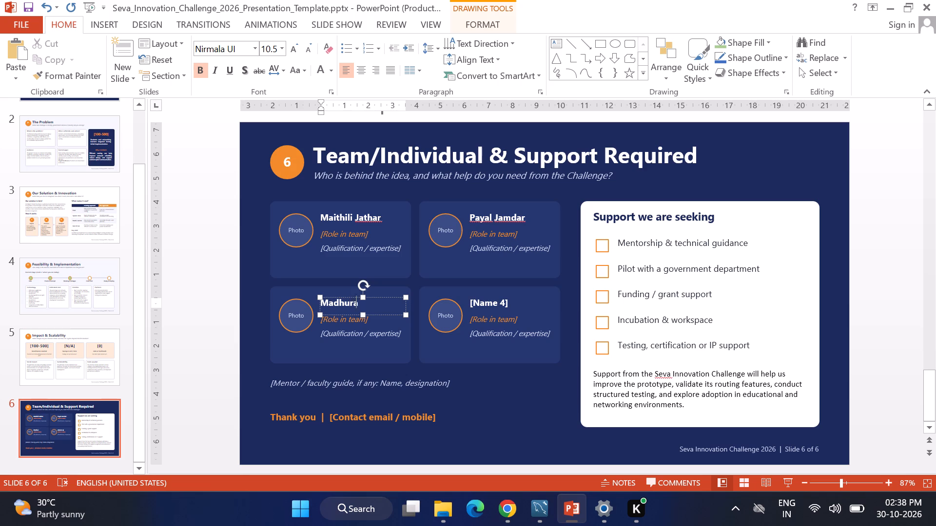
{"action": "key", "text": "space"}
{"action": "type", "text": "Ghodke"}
Replace the whole [Name 4] placeholder, brackets included, with the fourth team member's full name.
{"action": "left_click", "coordinate": [497, 306]}
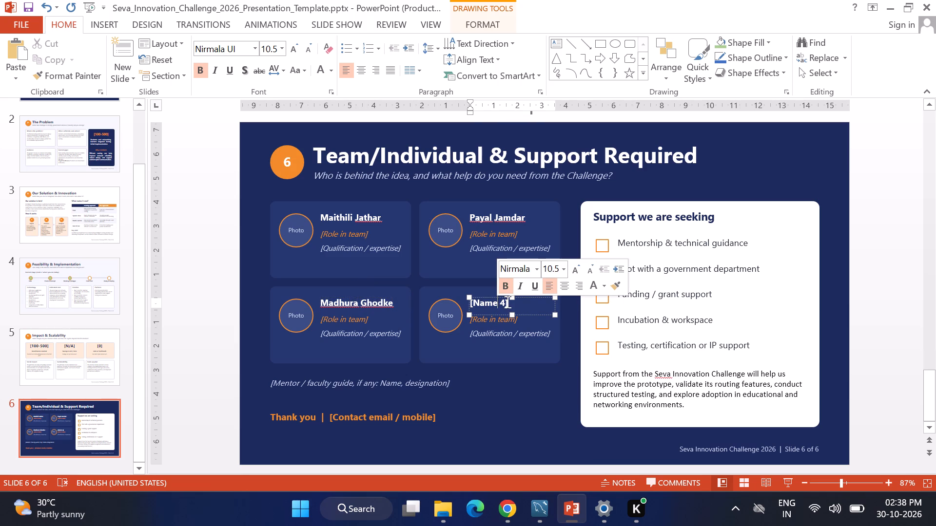
{"action": "left_click", "coordinate": [507, 301]}
{"action": "key", "text": "BackSpace"}
{"action": "key", "text": "BackSpace"}
{"action": "key", "text": "BackSpace"}
{"action": "key", "text": "Delete"}
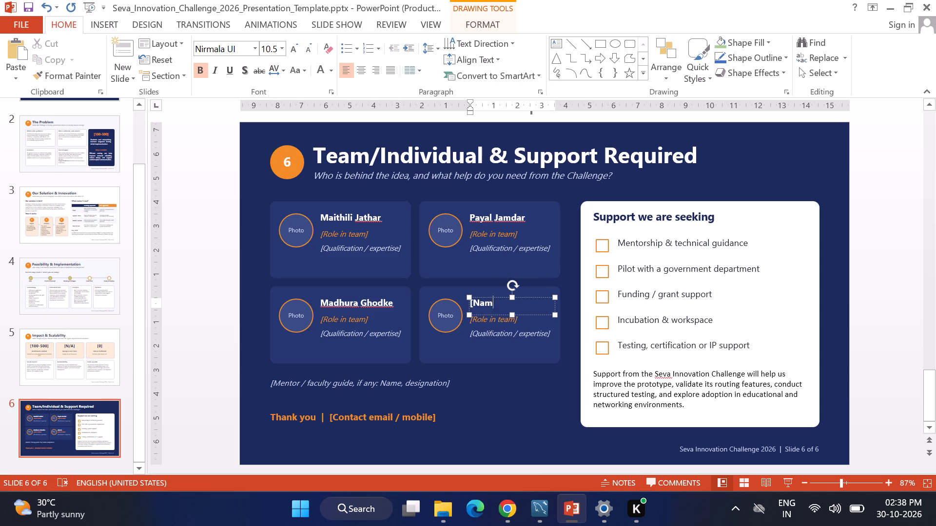
{"action": "key", "text": "BackSpace"}
{"action": "key", "text": "BackSpace"}
{"action": "key", "text": "BackSpace"}
{"action": "key", "text": "BackSpace"}
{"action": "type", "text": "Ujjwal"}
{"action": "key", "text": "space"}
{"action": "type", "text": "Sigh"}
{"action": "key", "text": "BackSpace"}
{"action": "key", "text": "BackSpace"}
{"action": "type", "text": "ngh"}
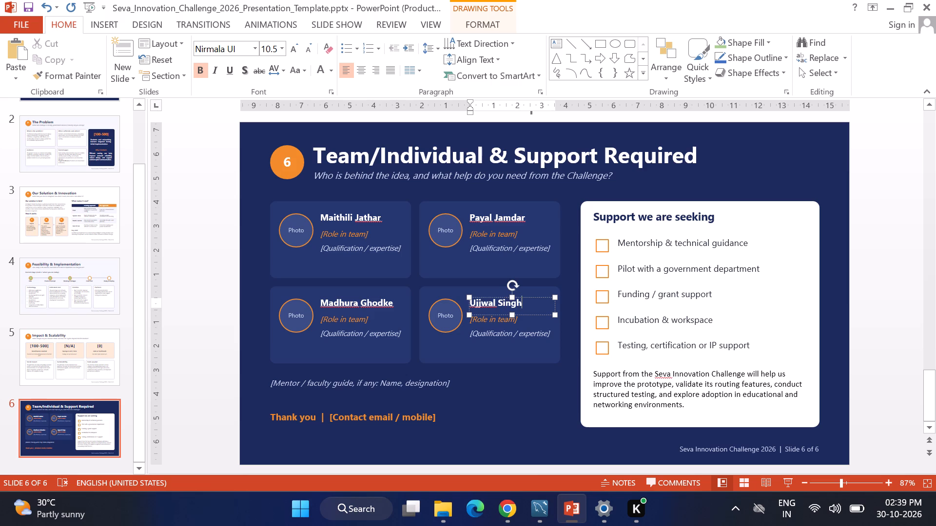
Replace the first team member's whole [Qualification / expertise] placeholder with "B.Tech Cyber Security".
{"action": "left_click", "coordinate": [355, 318]}
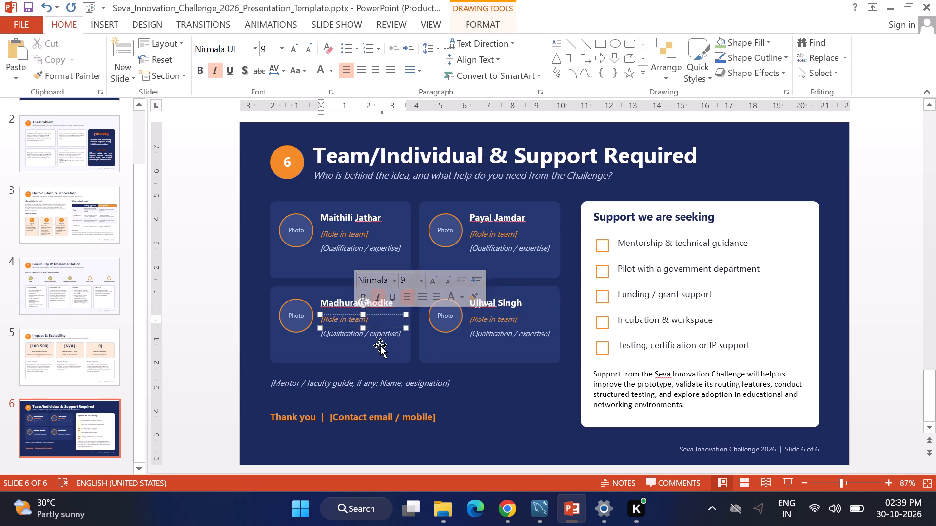
{"action": "left_click", "coordinate": [378, 337]}
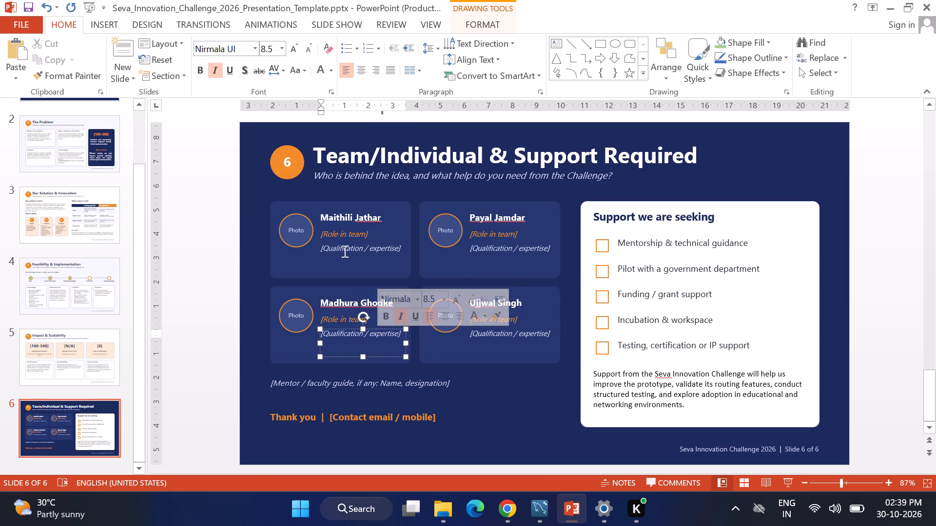
{"action": "double_click", "coordinate": [344, 251]}
{"action": "key", "text": "Delete"}
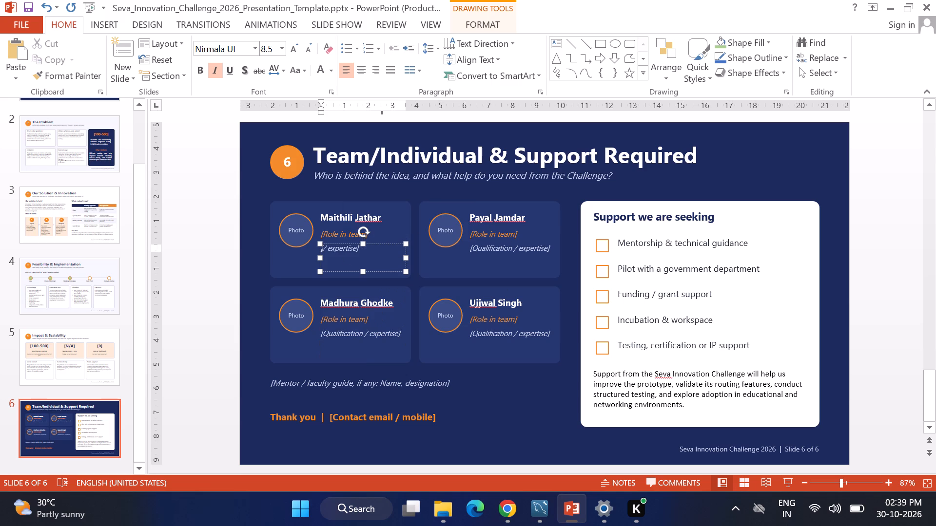
{"action": "key", "text": "BackSpace"}
{"action": "key", "text": "Delete"}
{"action": "key", "text": "Delete"}
{"action": "key", "text": "Delete"}
{"action": "key", "text": "Delete"}
{"action": "key", "text": "Delete"}
{"action": "key", "text": "Delete"}
{"action": "key", "text": "Delete"}
{"action": "key", "text": "Delete"}
{"action": "key", "text": "Delete"}
{"action": "key", "text": "Delete"}
{"action": "key", "text": "Delete"}
{"action": "key", "text": "Delete"}
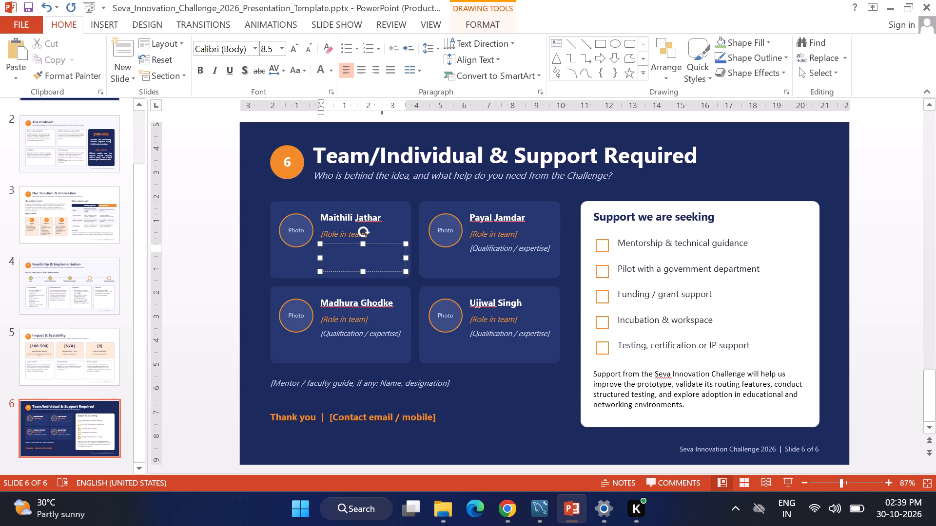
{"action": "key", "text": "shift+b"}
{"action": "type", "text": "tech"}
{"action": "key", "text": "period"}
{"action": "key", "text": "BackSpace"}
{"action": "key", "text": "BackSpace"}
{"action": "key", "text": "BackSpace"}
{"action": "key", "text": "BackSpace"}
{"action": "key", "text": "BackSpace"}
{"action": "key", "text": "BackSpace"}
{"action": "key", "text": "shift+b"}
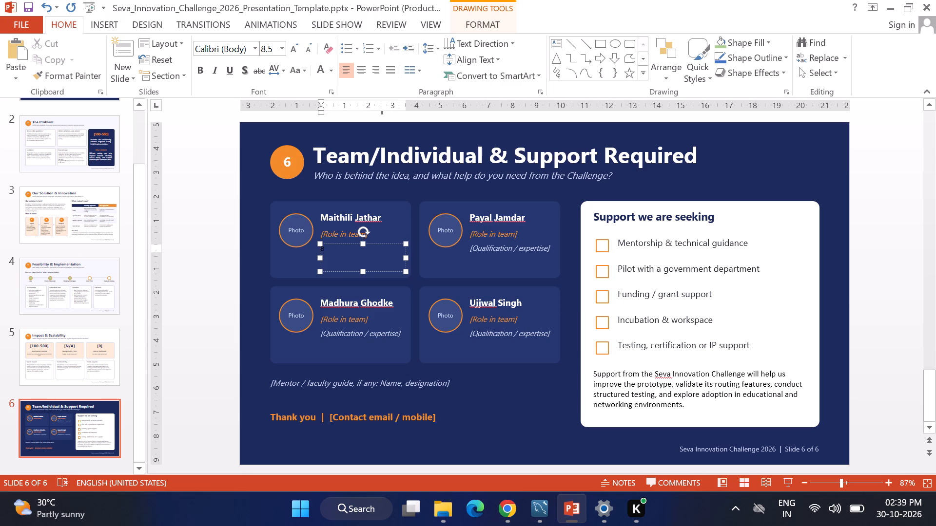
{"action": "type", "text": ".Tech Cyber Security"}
Change the font colour of the first member's qualification text to the light grey theme colour beside black.
{"action": "triple_click", "coordinate": [378, 247]}
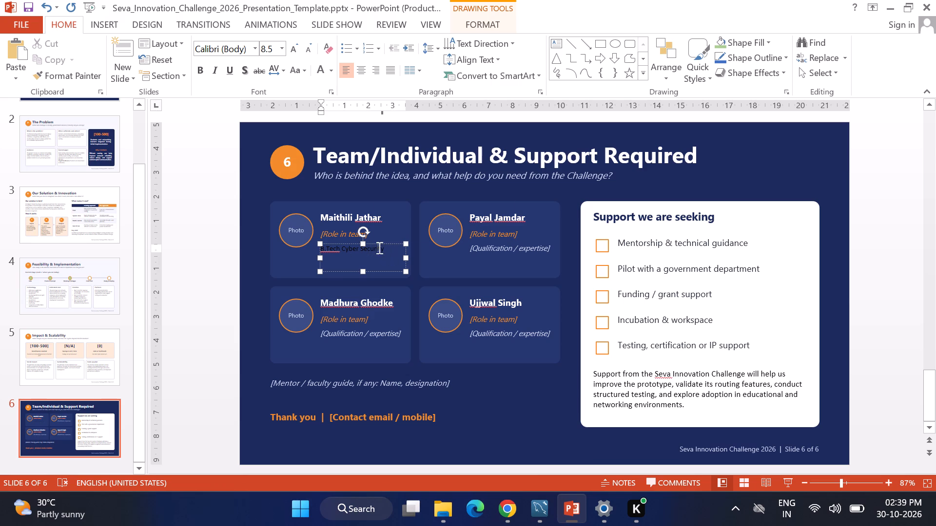
{"action": "left_click", "coordinate": [293, 70]}
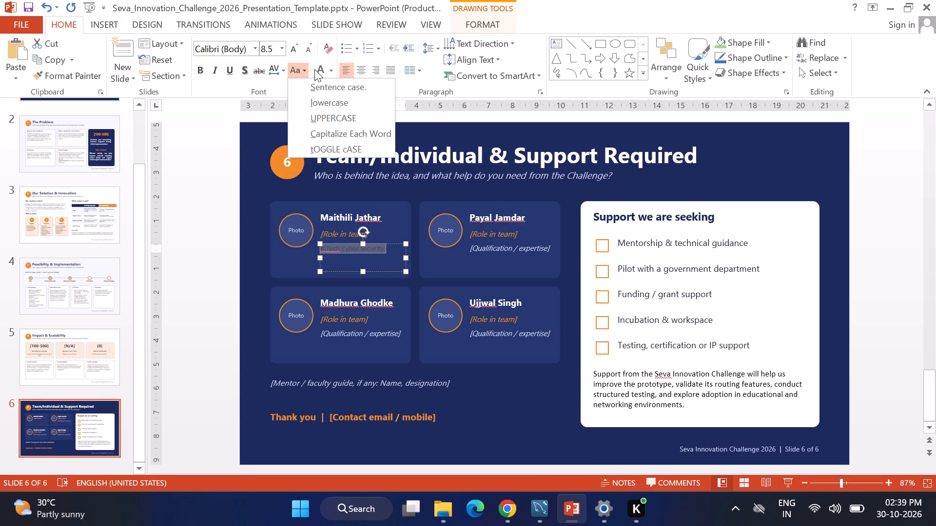
{"action": "left_click", "coordinate": [323, 69]}
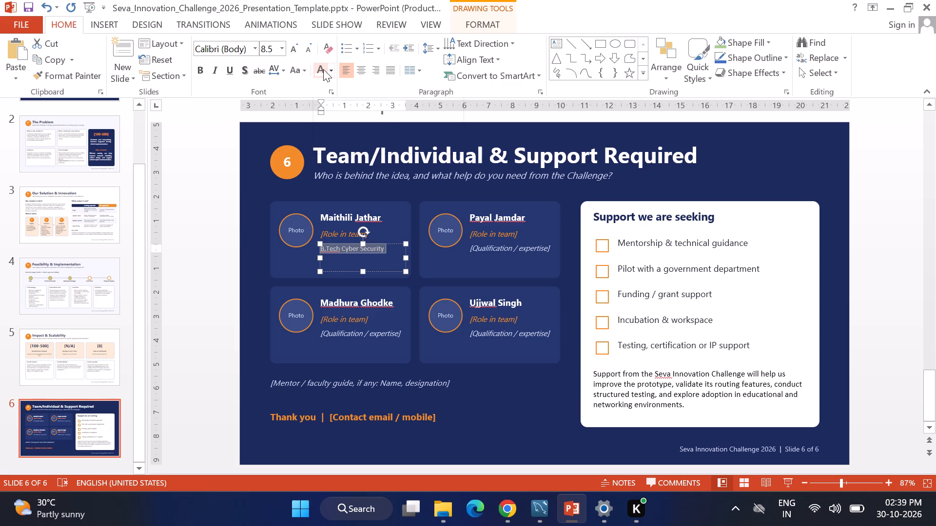
{"action": "left_click", "coordinate": [332, 71]}
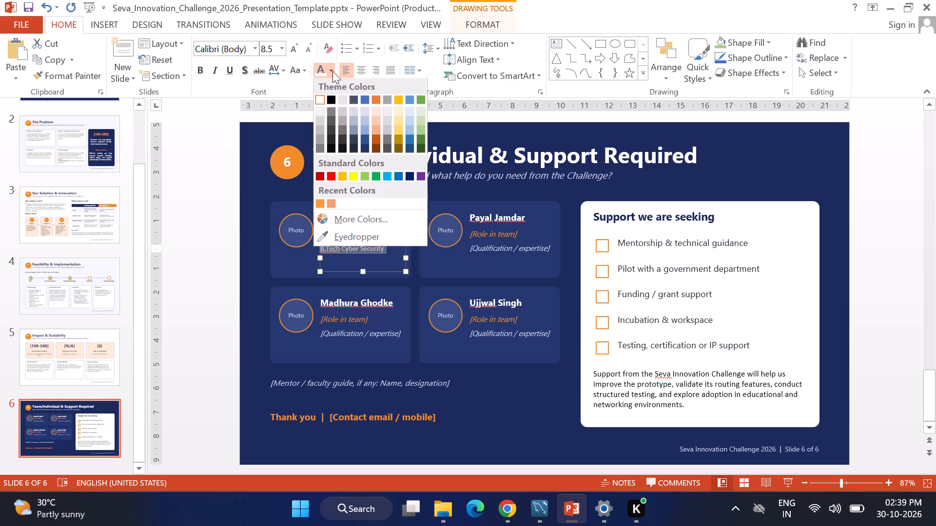
{"action": "left_click", "coordinate": [342, 101]}
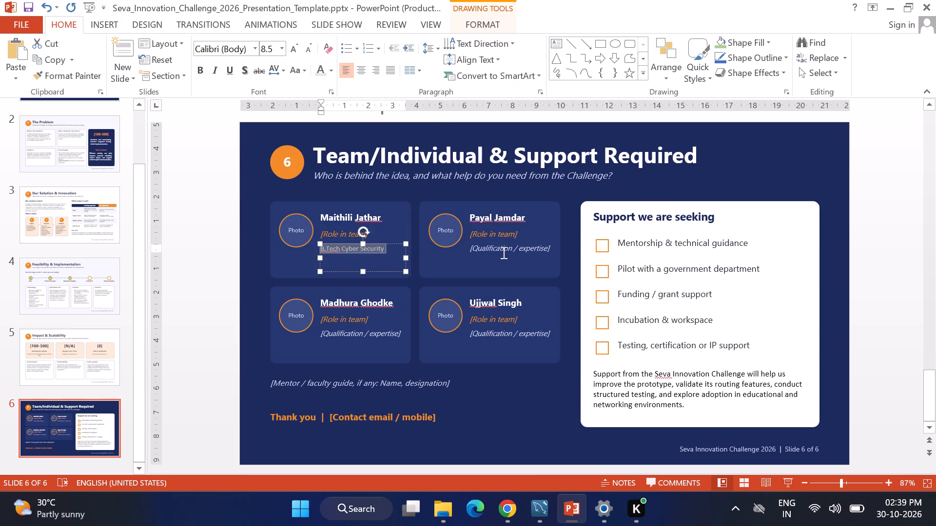
Replace the other three members' [Qualification / expertise] placeholders with a copy of the first member's formatted B.Tech Cyber Security text.
{"action": "left_click", "coordinate": [503, 252]}
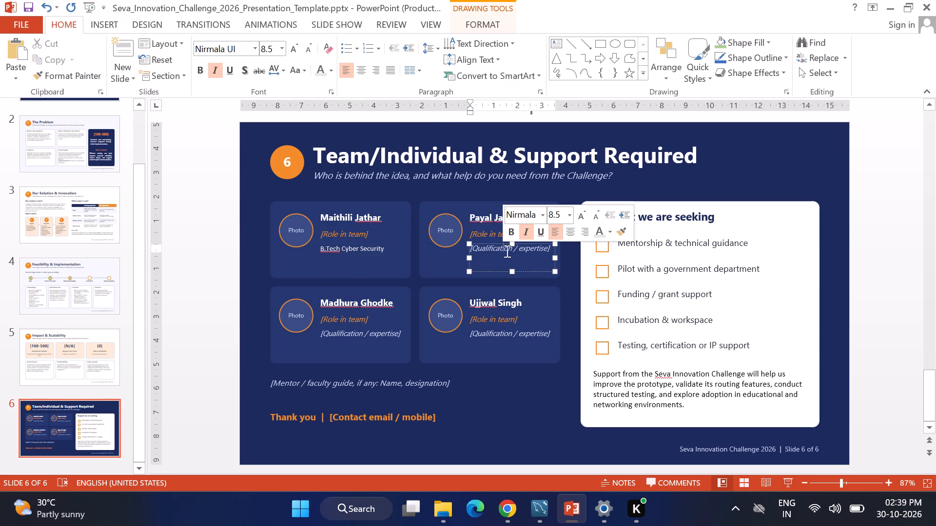
{"action": "triple_click", "coordinate": [361, 246]}
{"action": "key", "text": "ctrl+c"}
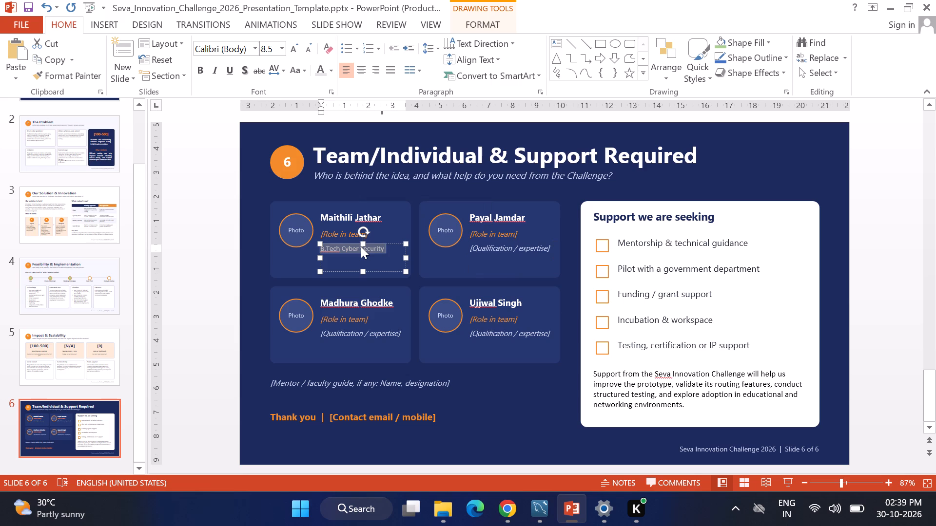
{"action": "triple_click", "coordinate": [512, 248]}
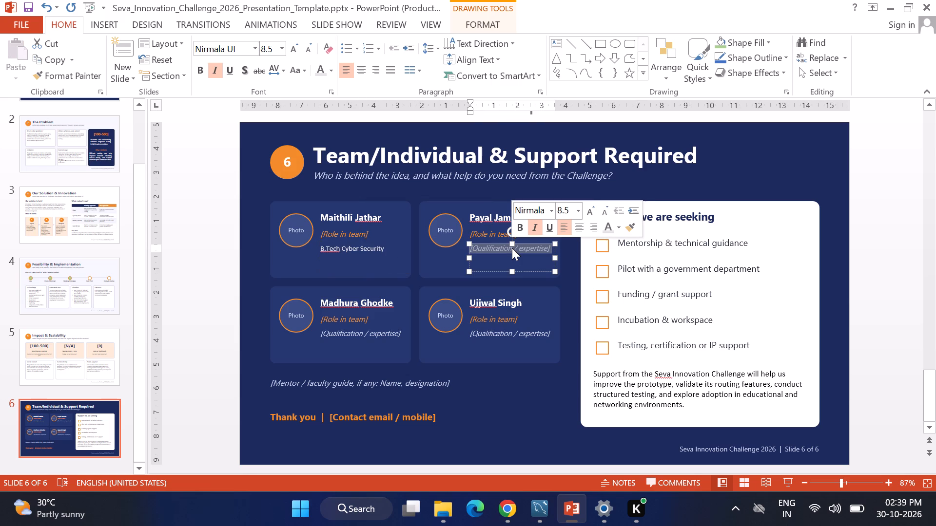
{"action": "key", "text": "Delete"}
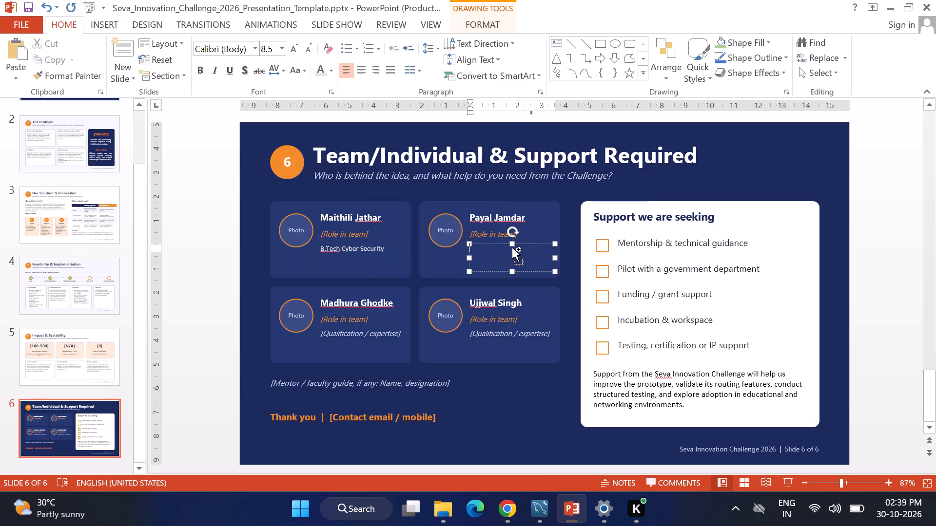
{"action": "key", "text": "ctrl+v"}
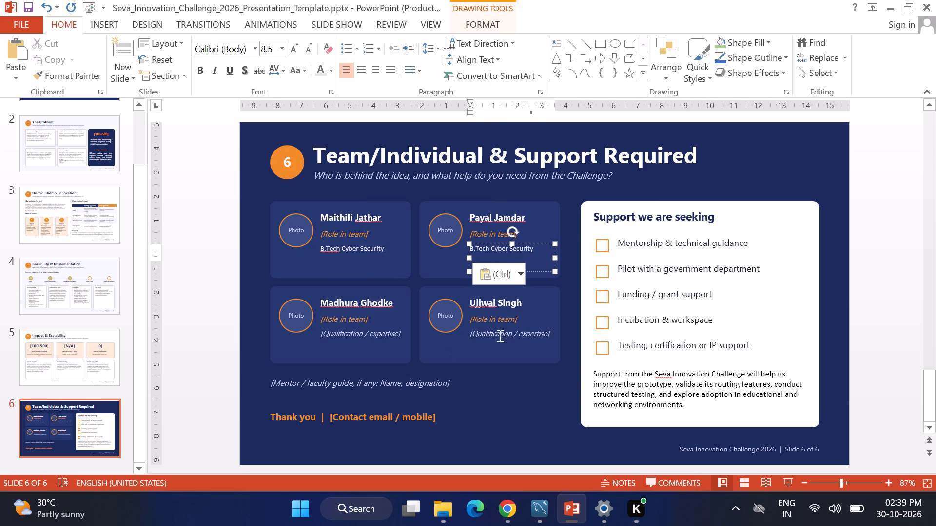
{"action": "triple_click", "coordinate": [497, 334]}
{"action": "left_click", "coordinate": [497, 334]}
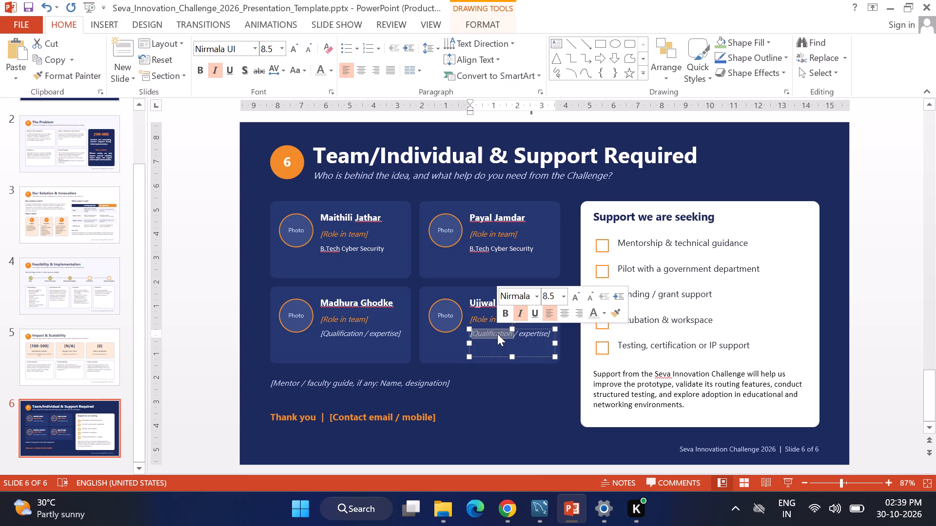
{"action": "triple_click", "coordinate": [497, 334]}
{"action": "key", "text": "ctrl+v"}
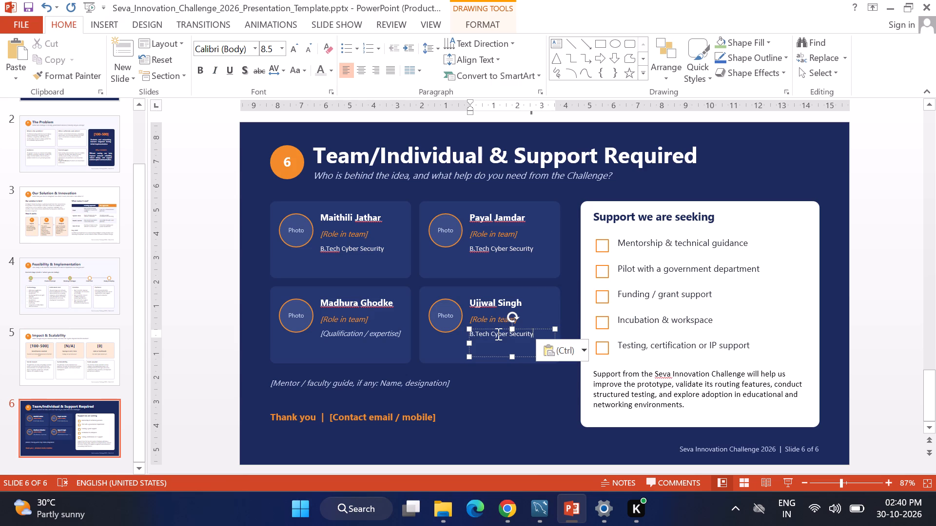
{"action": "triple_click", "coordinate": [360, 335]}
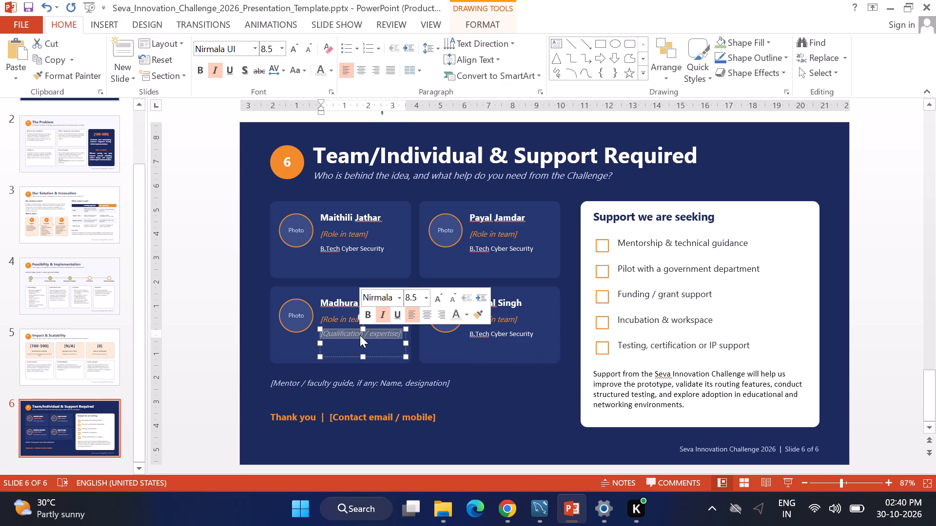
{"action": "key", "text": "ctrl+v"}
{"action": "left_click", "coordinate": [539, 393]}
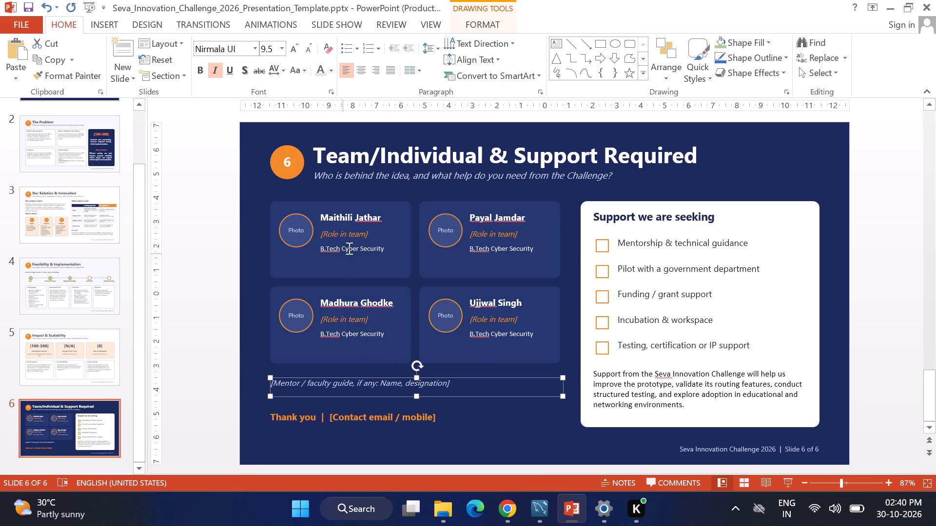
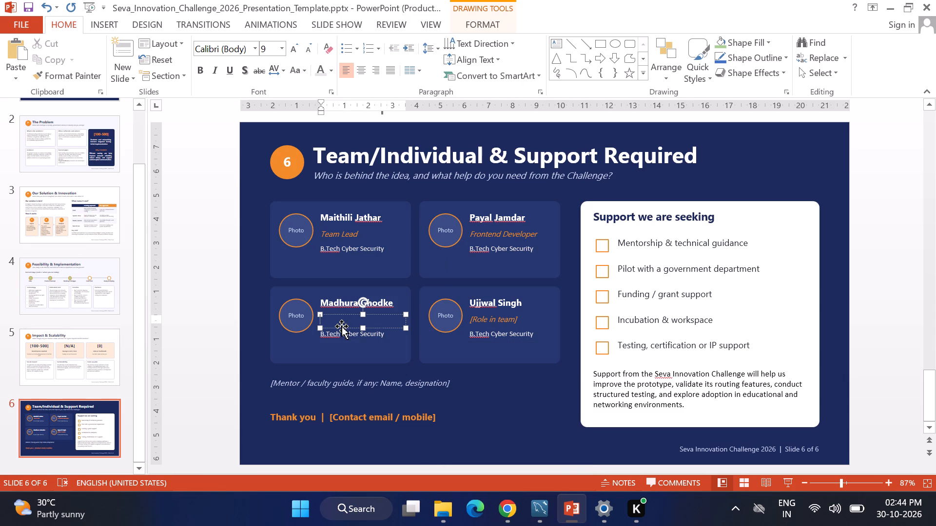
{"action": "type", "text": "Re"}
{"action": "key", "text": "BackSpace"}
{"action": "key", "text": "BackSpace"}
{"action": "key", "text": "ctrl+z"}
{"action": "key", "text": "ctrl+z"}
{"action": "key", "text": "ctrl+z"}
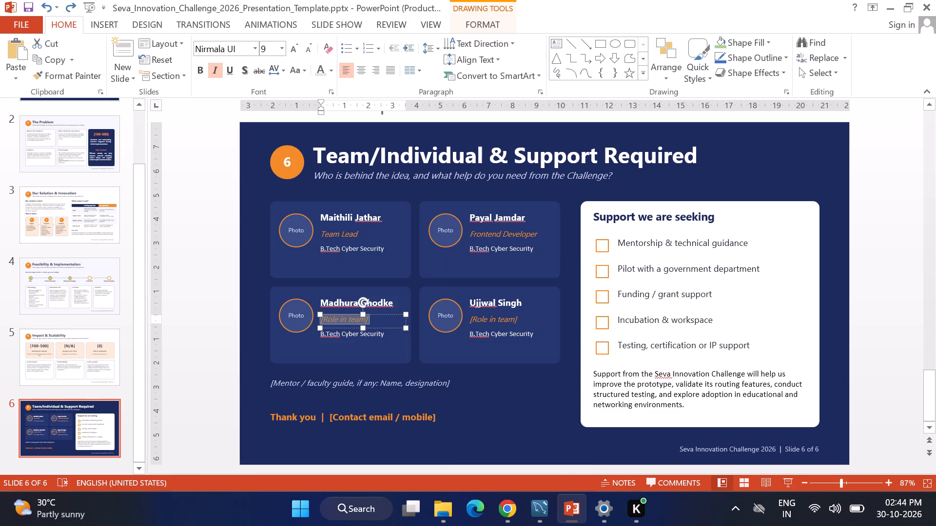
Replace the third team member's role placeholder with "Research Lead" in the placeholder's own formatting, correcting any misspelling.
{"action": "left_click", "coordinate": [379, 322]}
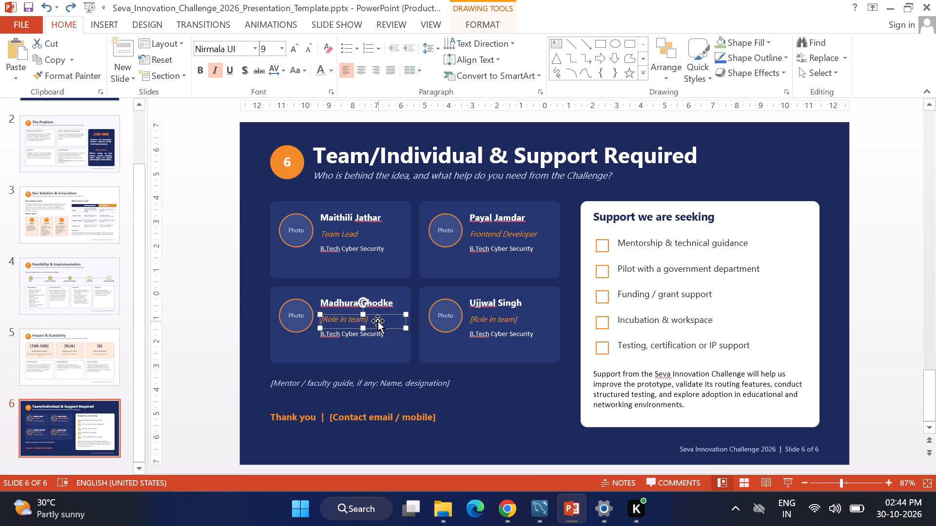
{"action": "left_click", "coordinate": [365, 320]}
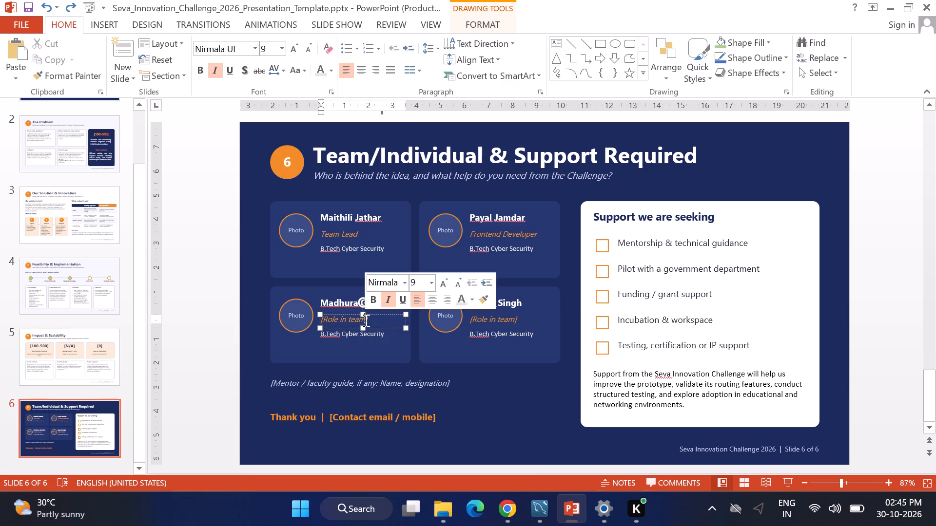
{"action": "key", "text": "BackSpace"}
{"action": "key", "text": "BackSpace"}
{"action": "key", "text": "BackSpace"}
{"action": "key", "text": "BackSpace"}
{"action": "key", "text": "BackSpace"}
{"action": "key", "text": "BackSpace"}
{"action": "key", "text": "Delete"}
{"action": "key", "text": "BackSpace"}
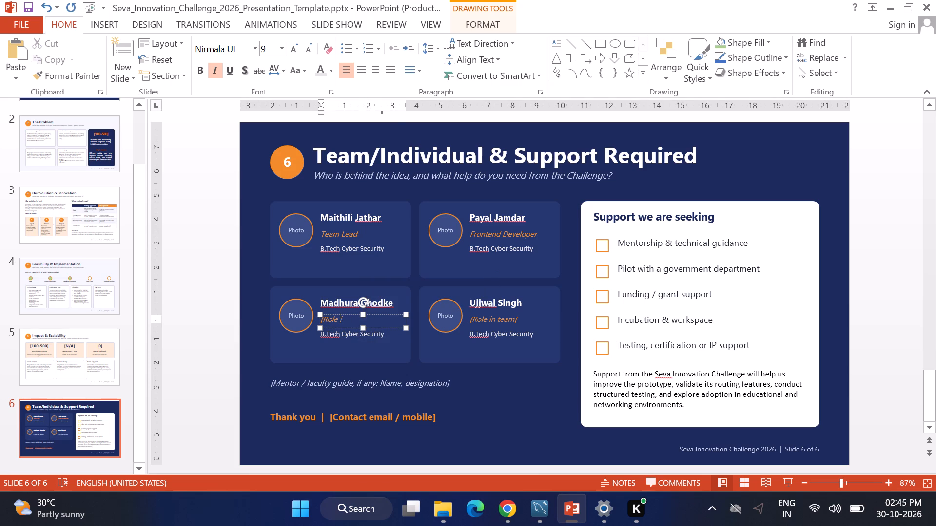
{"action": "key", "text": "BackSpace"}
{"action": "key", "text": "BackSpace"}
{"action": "key", "text": "BackSpace"}
{"action": "key", "text": "BackSpace"}
{"action": "key", "text": "BackSpace"}
{"action": "key", "text": "BackSpace"}
{"action": "type", "text": "Reaser"}
{"action": "type", "text": "ch"}
{"action": "key", "text": "space"}
{"action": "type", "text": "Lead"}
{"action": "left_click", "coordinate": [342, 319]}
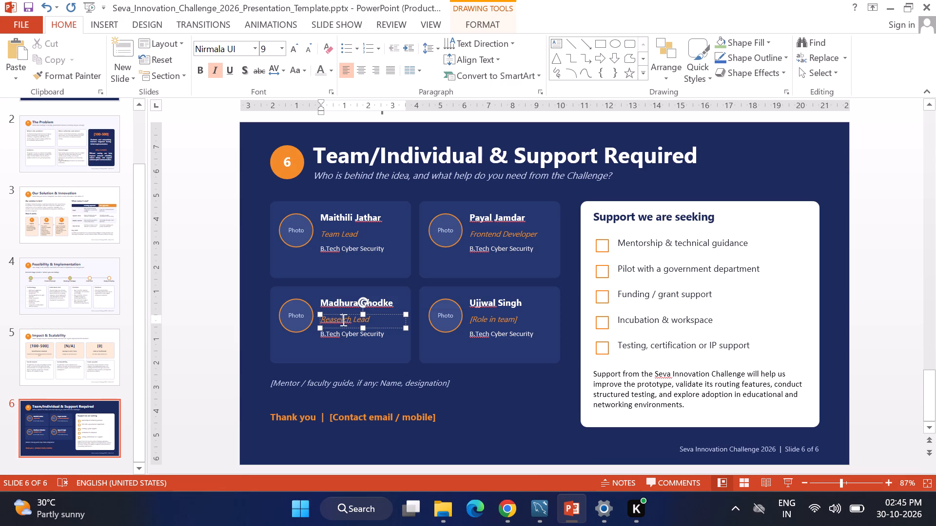
{"action": "right_click", "coordinate": [342, 319]}
{"action": "left_click", "coordinate": [384, 328]}
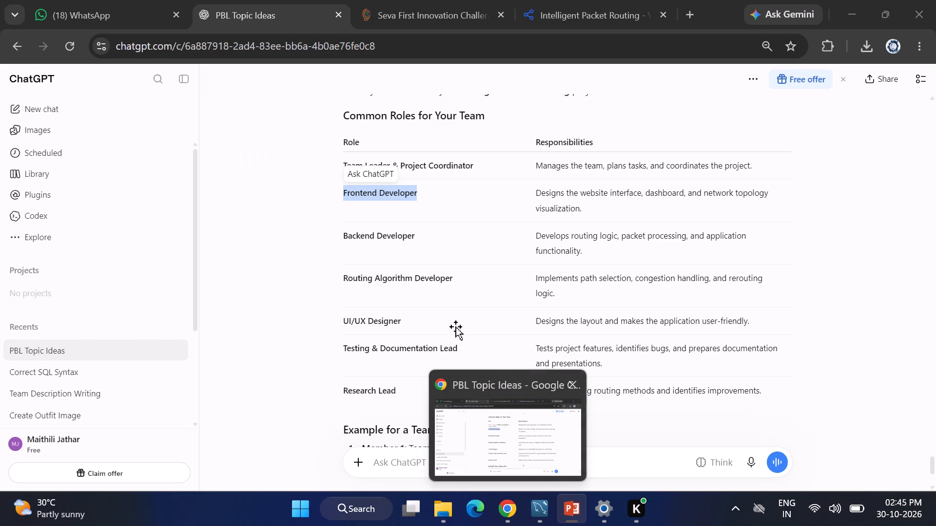
Replace the fourth team member's role placeholder with "Testing and Documentation", keeping the placeholder's formatting.
{"action": "left_click", "coordinate": [502, 318]}
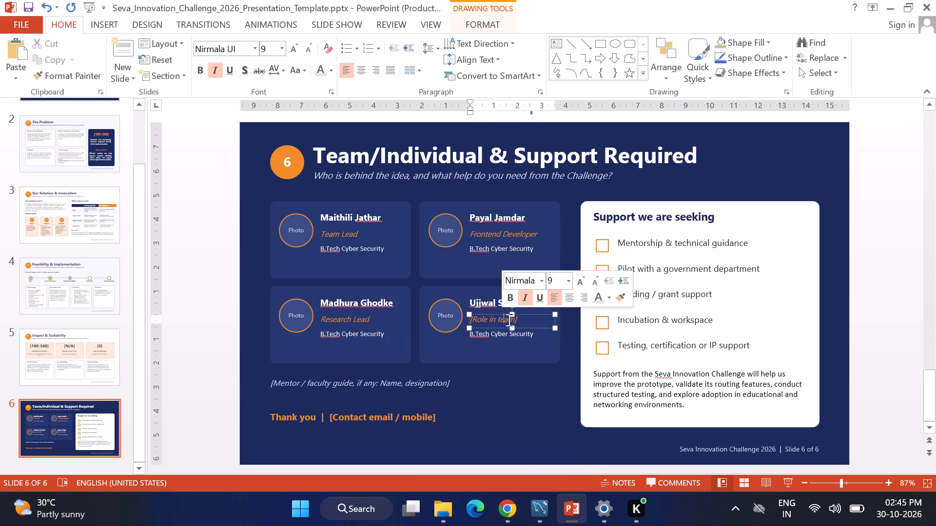
{"action": "left_click", "coordinate": [510, 319]}
{"action": "key", "text": "Delete"}
{"action": "key", "text": "Delete"}
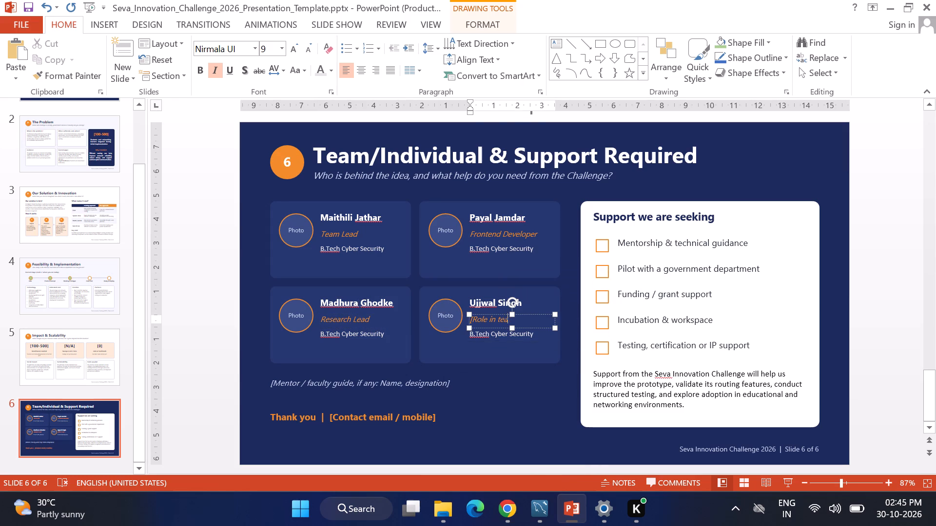
{"action": "key", "text": "BackSpace"}
{"action": "key", "text": "BackSpace"}
{"action": "key", "text": "BackSpace"}
{"action": "key", "text": "BackSpace"}
{"action": "key", "text": "BackSpace"}
{"action": "key", "text": "BackSpace"}
{"action": "key", "text": "BackSpace"}
{"action": "key", "text": "BackSpace"}
{"action": "key", "text": "BackSpace"}
{"action": "key", "text": "BackSpace"}
{"action": "key", "text": "BackSpace"}
{"action": "key", "text": "BackSpace"}
{"action": "type", "text": "Testing and Documentation"}
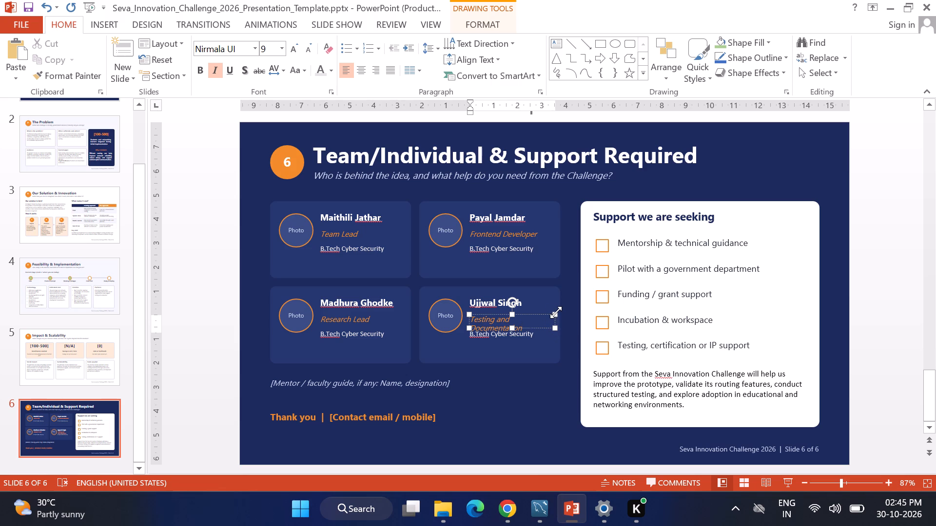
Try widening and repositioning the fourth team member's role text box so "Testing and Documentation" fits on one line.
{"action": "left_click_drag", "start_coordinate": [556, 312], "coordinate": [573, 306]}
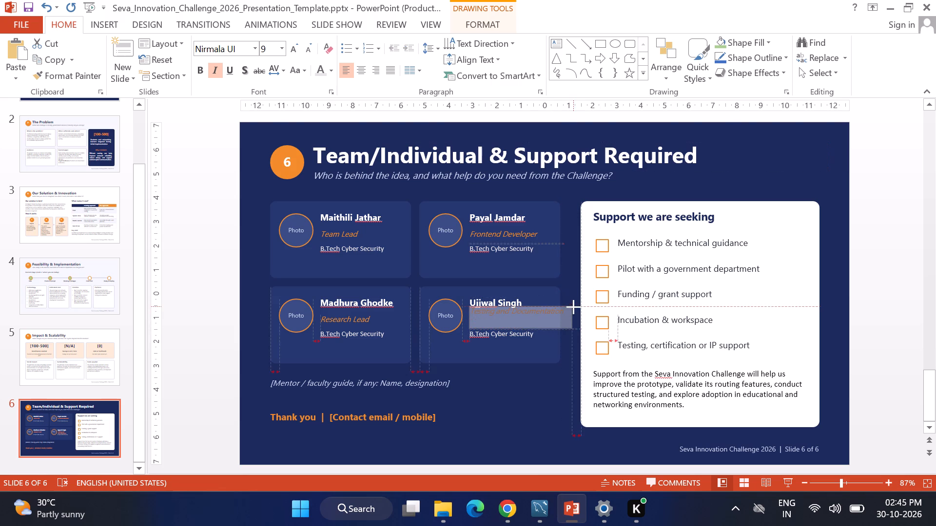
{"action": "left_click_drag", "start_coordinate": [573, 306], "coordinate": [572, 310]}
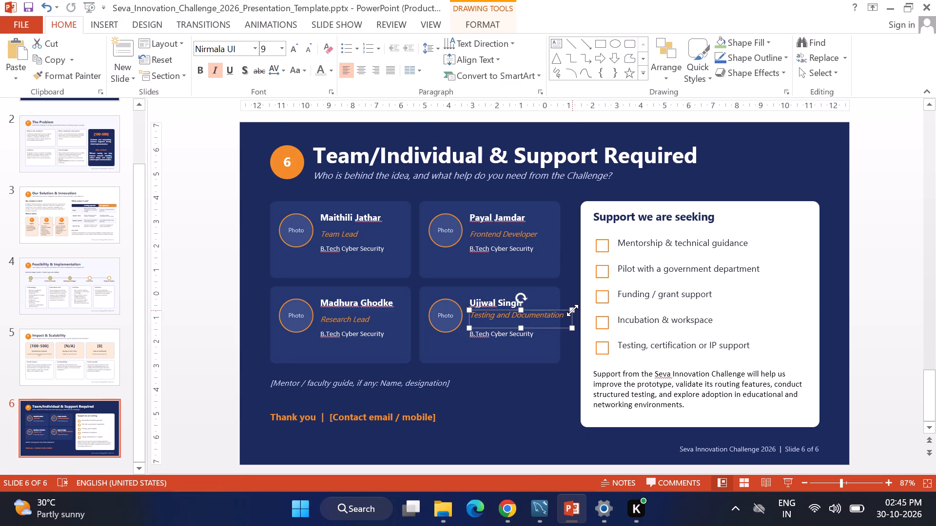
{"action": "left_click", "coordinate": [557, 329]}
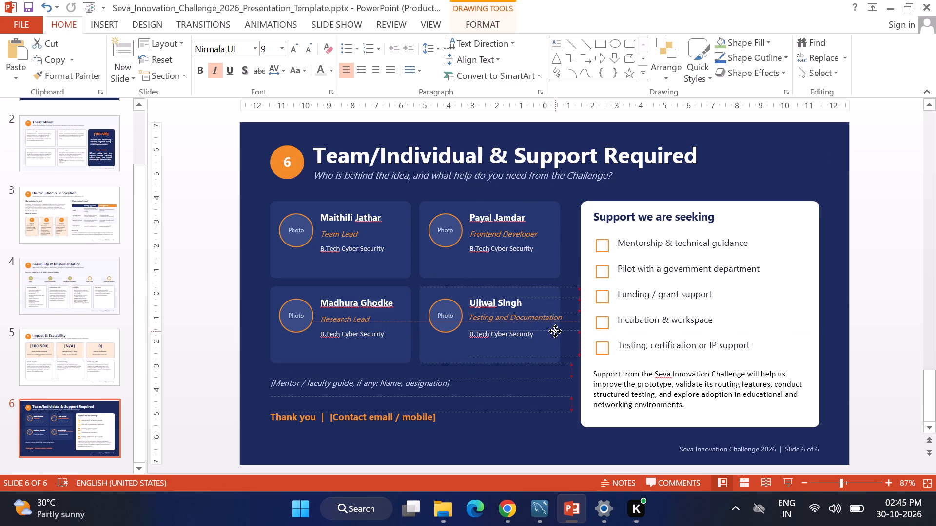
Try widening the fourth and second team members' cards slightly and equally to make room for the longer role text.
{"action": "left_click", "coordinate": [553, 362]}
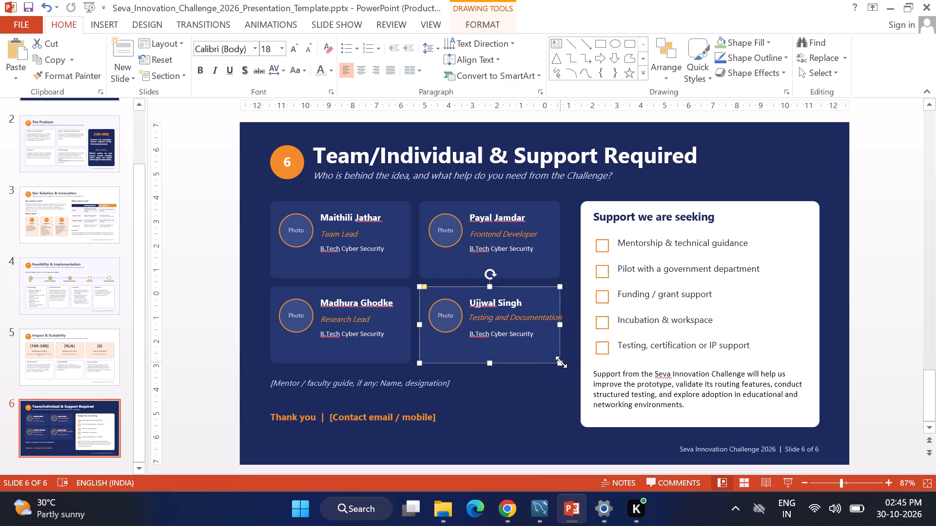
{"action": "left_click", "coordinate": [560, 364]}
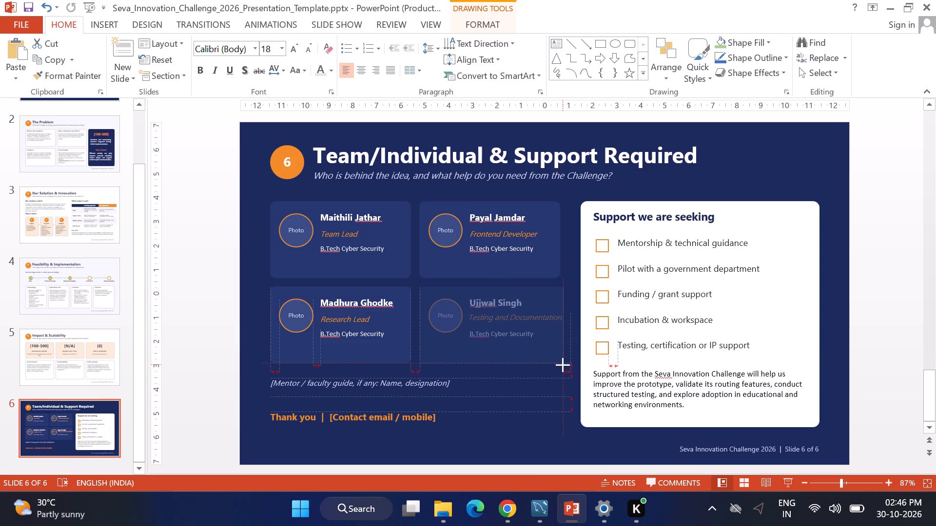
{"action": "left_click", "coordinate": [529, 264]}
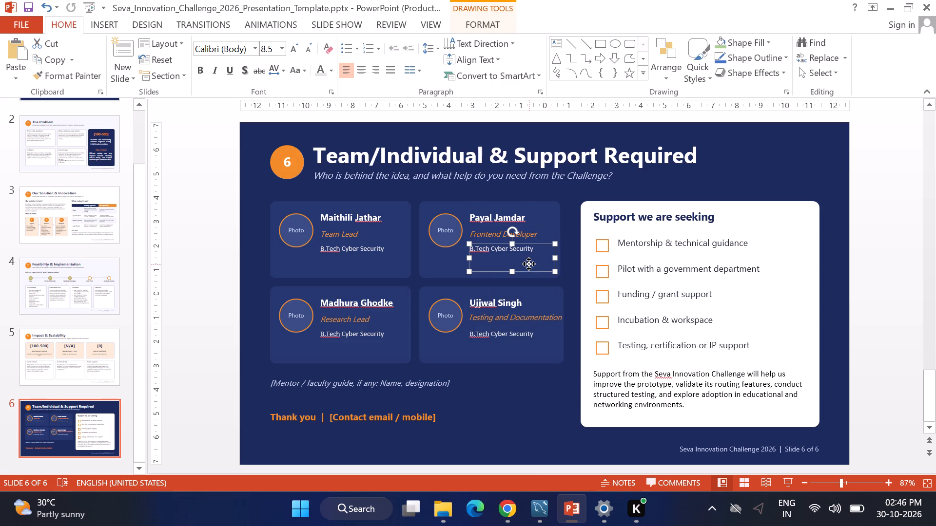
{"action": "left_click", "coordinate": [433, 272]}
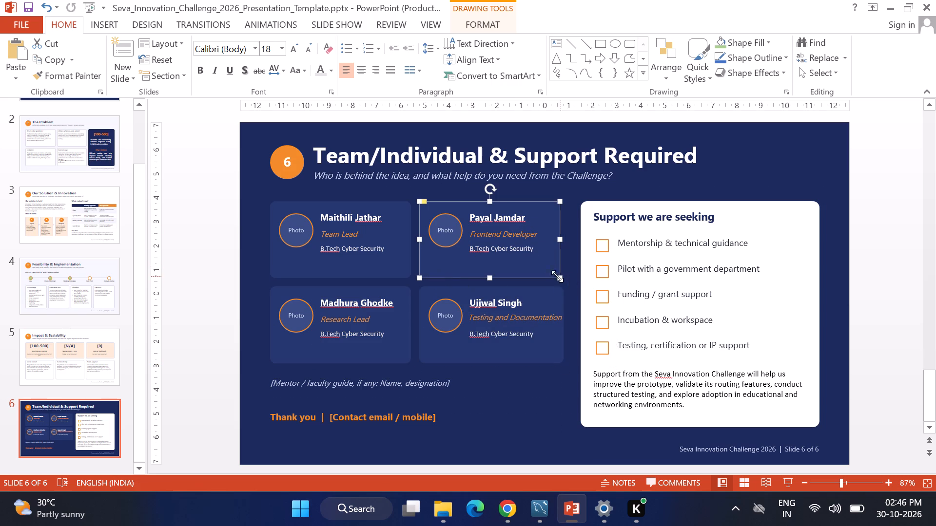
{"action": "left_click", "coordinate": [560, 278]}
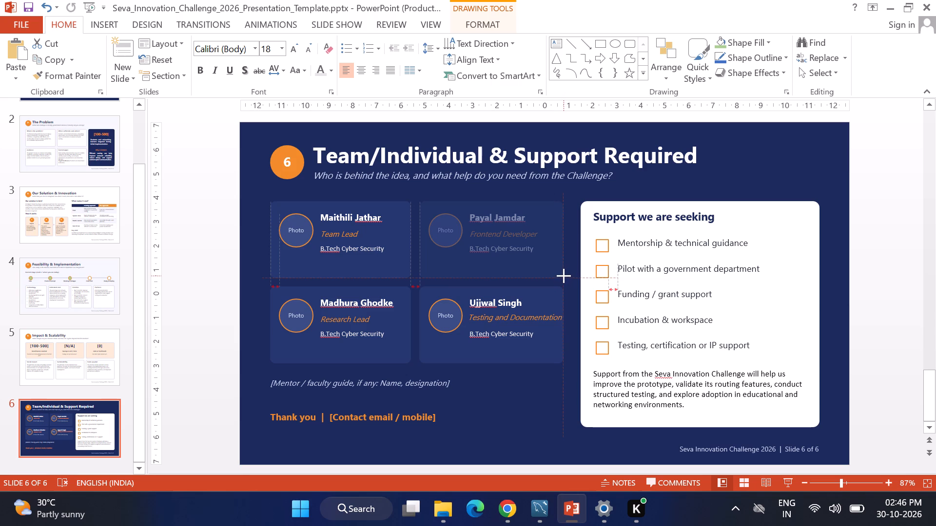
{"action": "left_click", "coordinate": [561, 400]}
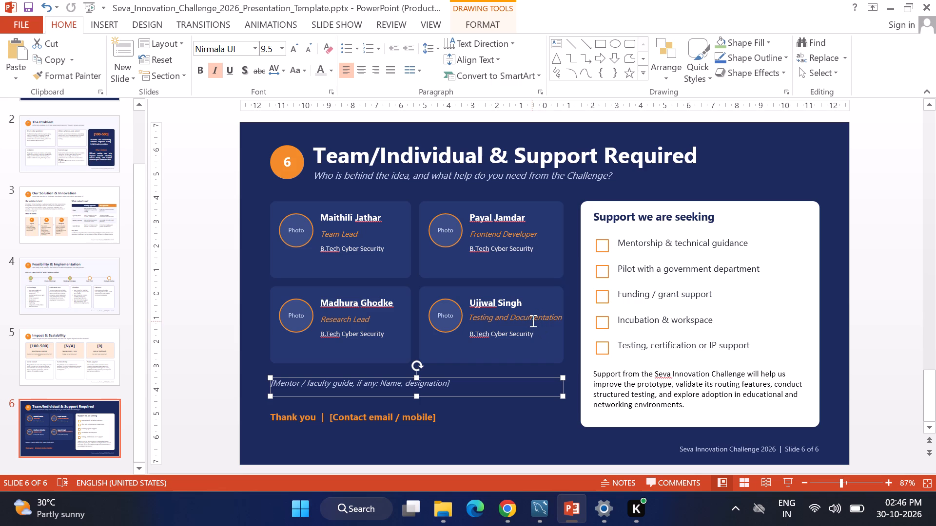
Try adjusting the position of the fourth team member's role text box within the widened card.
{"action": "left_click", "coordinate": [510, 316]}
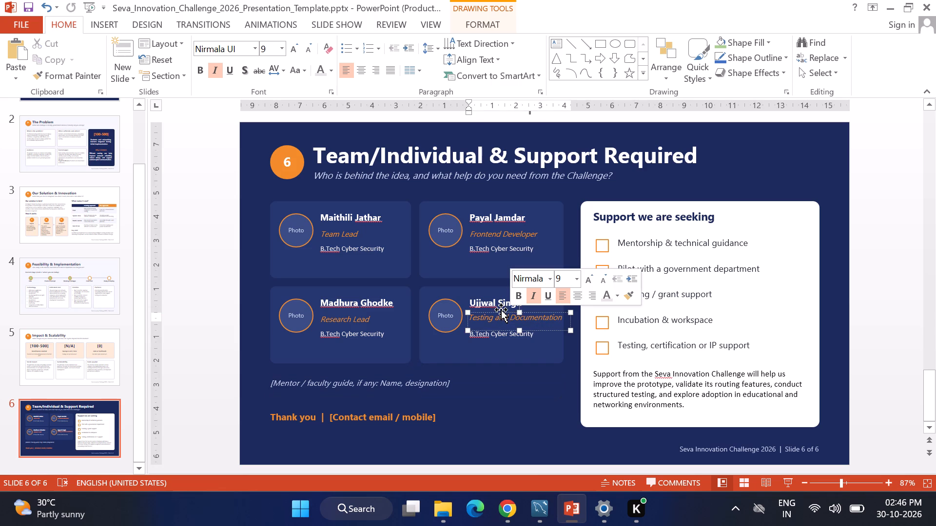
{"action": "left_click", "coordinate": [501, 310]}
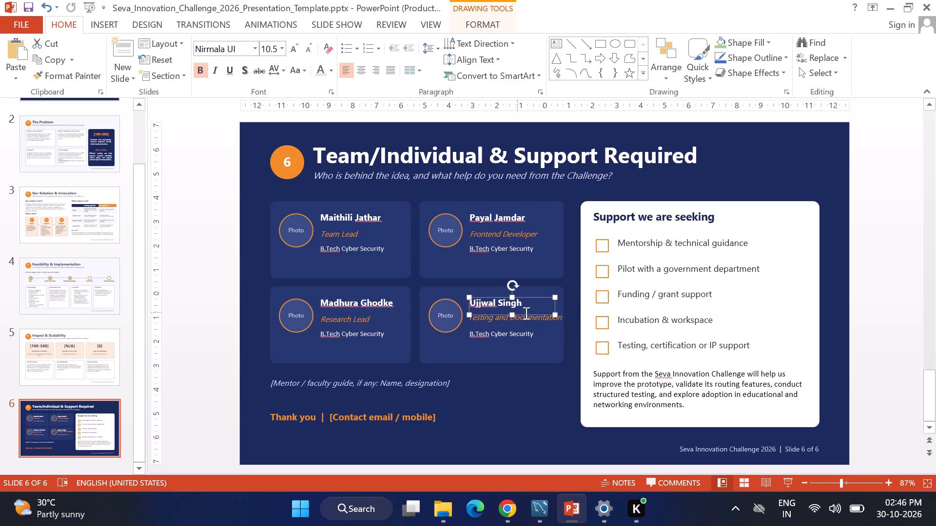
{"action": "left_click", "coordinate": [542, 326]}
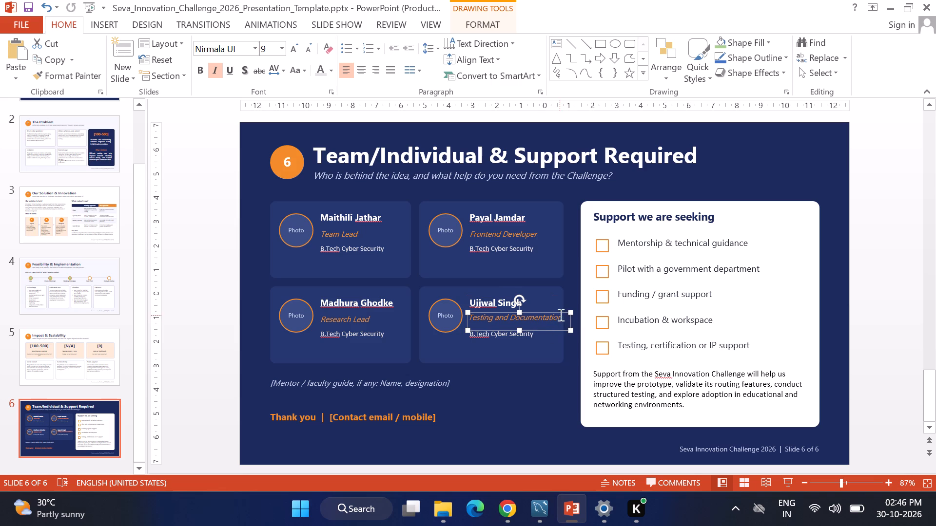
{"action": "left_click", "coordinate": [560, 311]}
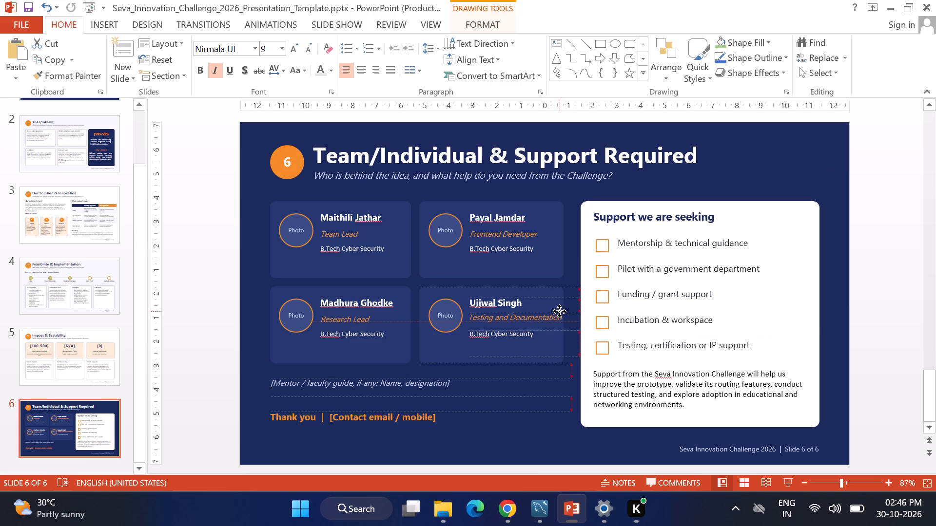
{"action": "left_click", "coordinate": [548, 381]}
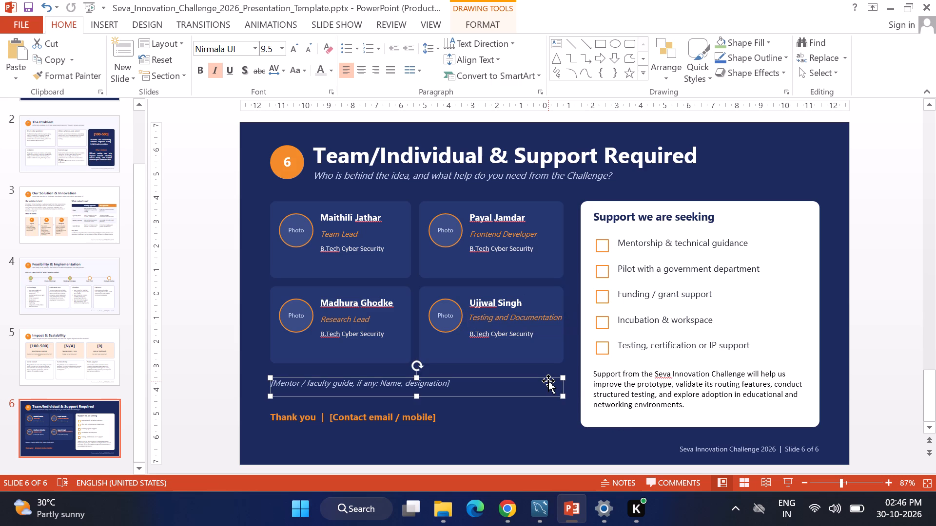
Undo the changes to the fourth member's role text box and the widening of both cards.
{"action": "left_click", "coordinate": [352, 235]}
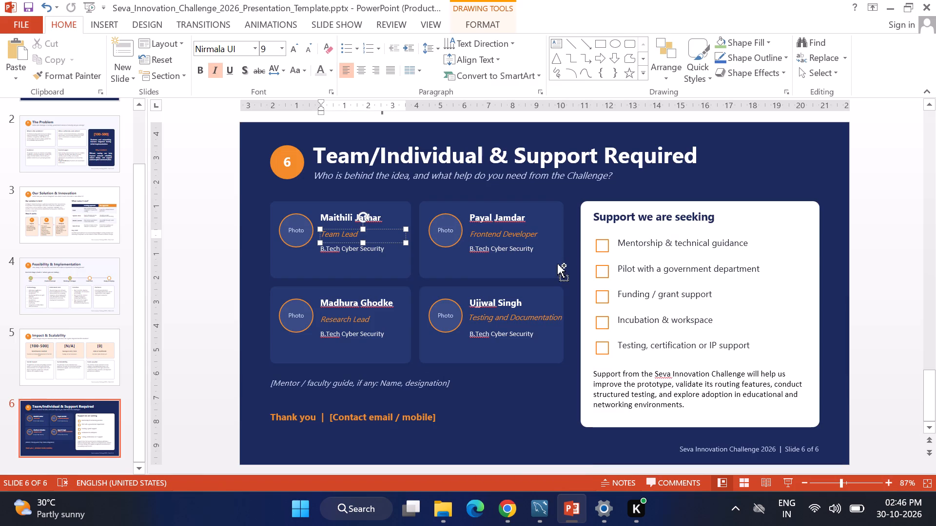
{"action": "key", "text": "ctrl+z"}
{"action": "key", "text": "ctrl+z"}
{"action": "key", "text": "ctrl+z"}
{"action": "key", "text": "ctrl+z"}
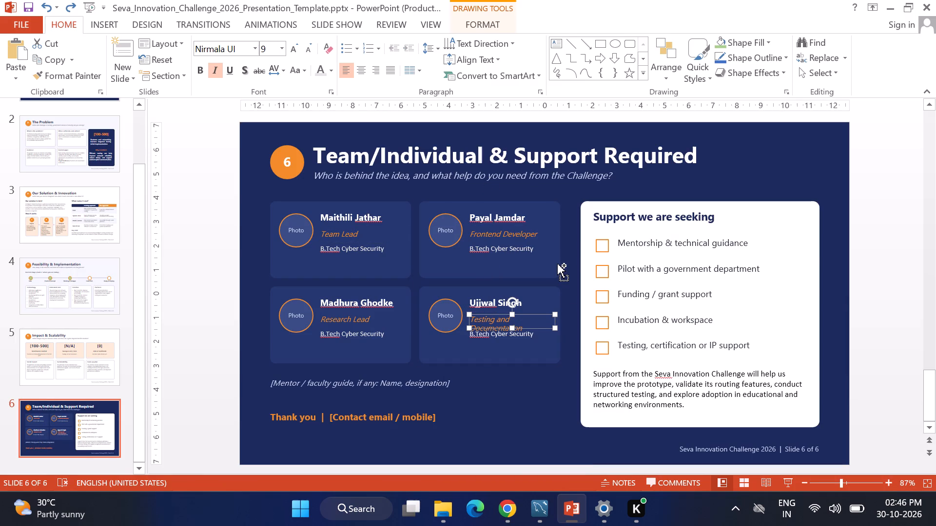
Move the fourth team member's "B.Tech Cyber Security" text down, clear of the two-line role.
{"action": "left_click", "coordinate": [520, 335]}
{"action": "left_click_drag", "start_coordinate": [532, 329], "coordinate": [532, 336]}
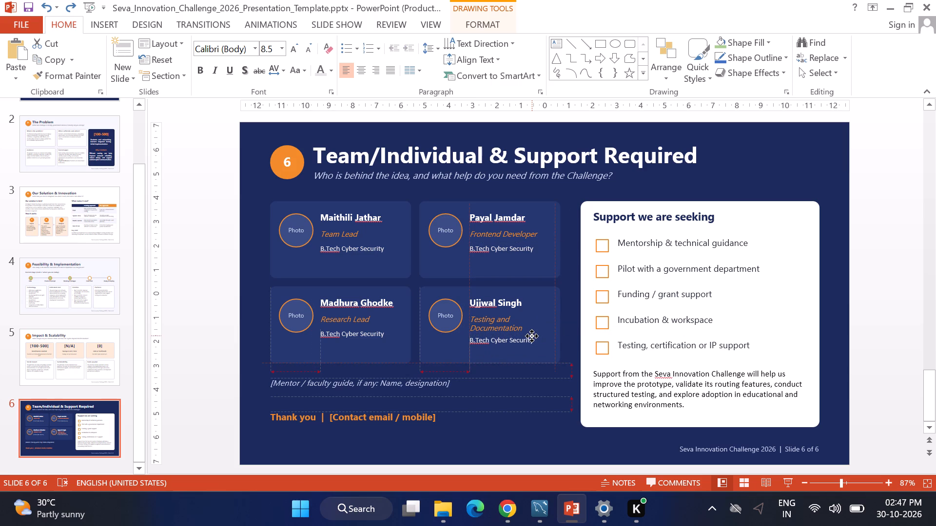
{"action": "left_click_drag", "start_coordinate": [532, 336], "coordinate": [533, 338]}
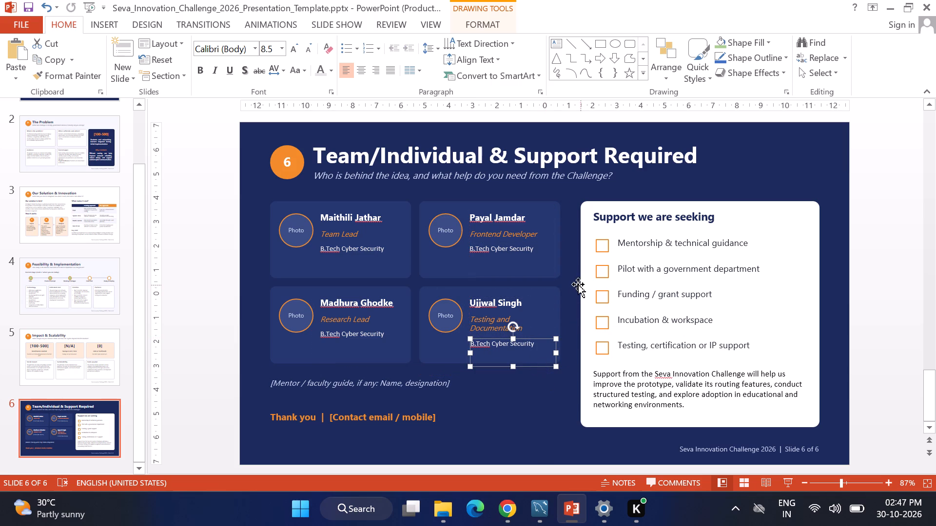
{"action": "left_click", "coordinate": [566, 282]}
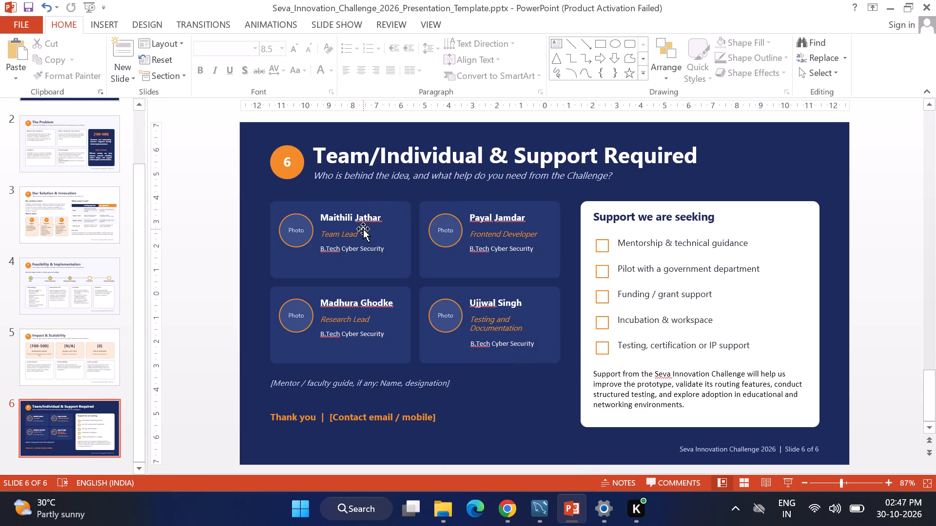
Extend the first team member's role to read "Team Lead and Project Coordinator".
{"action": "left_click", "coordinate": [363, 230]}
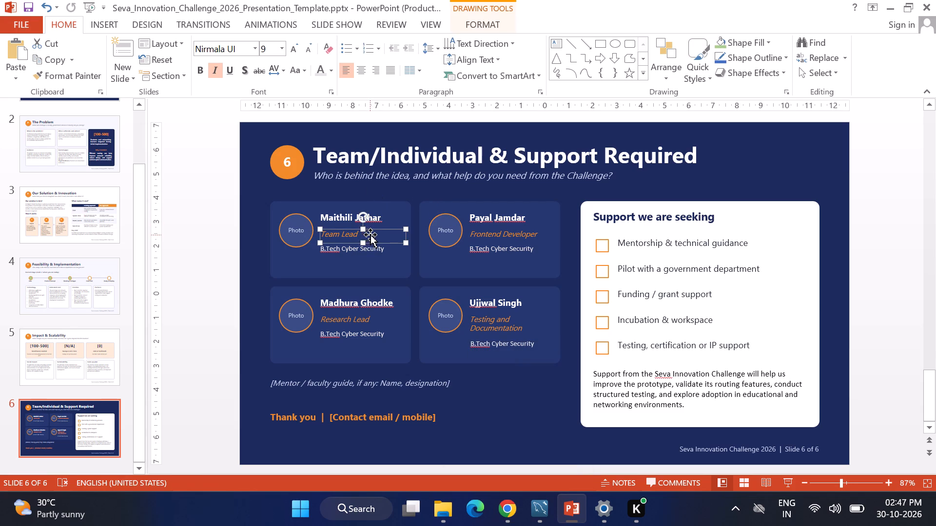
{"action": "left_click", "coordinate": [358, 233]}
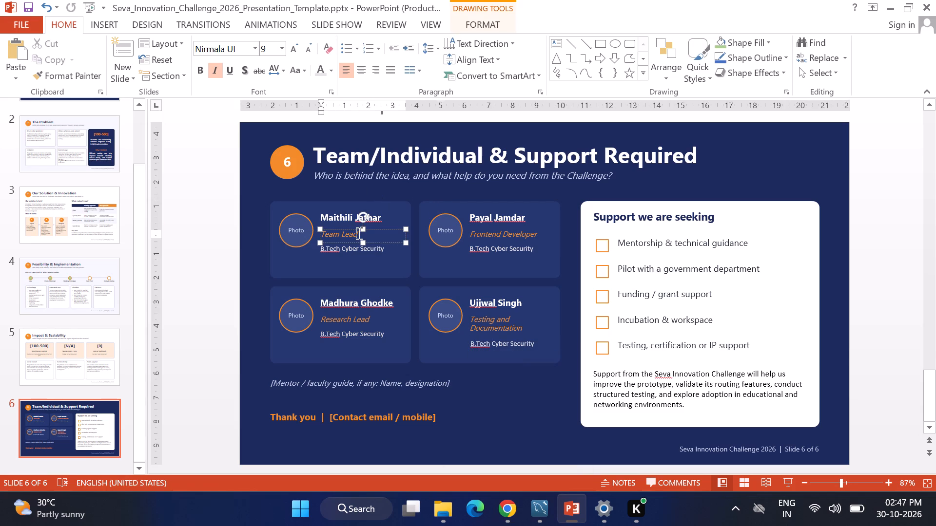
{"action": "key", "text": "space"}
{"action": "key", "text": "a"}
{"action": "type", "text": "nd"}
{"action": "key", "text": "space"}
{"action": "type", "text": "Pro"}
{"action": "type", "text": "ject Coordic"}
{"action": "key", "text": "BackSpace"}
{"action": "type", "text": "nator"}
{"action": "key", "text": "space"}
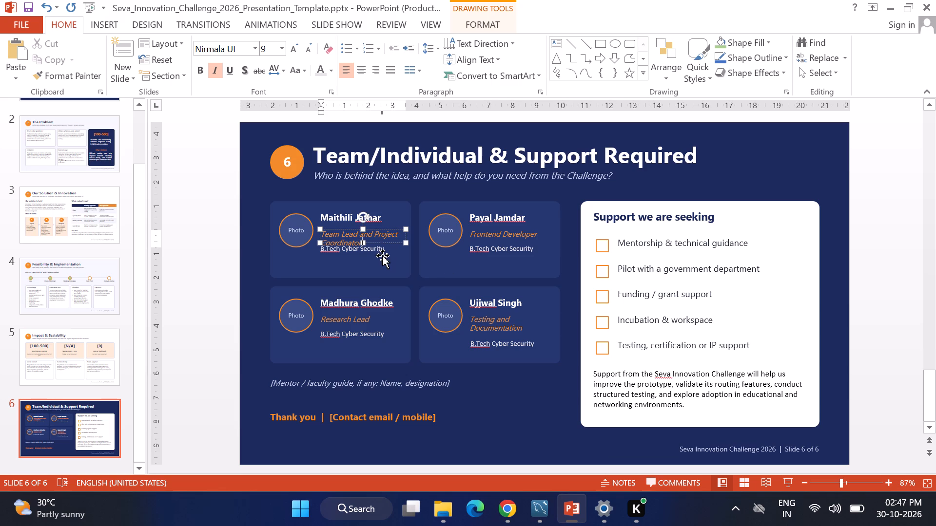
Move the first team member's "B.Tech Cyber Security" text down, clear of the two-line role.
{"action": "left_click", "coordinate": [372, 251]}
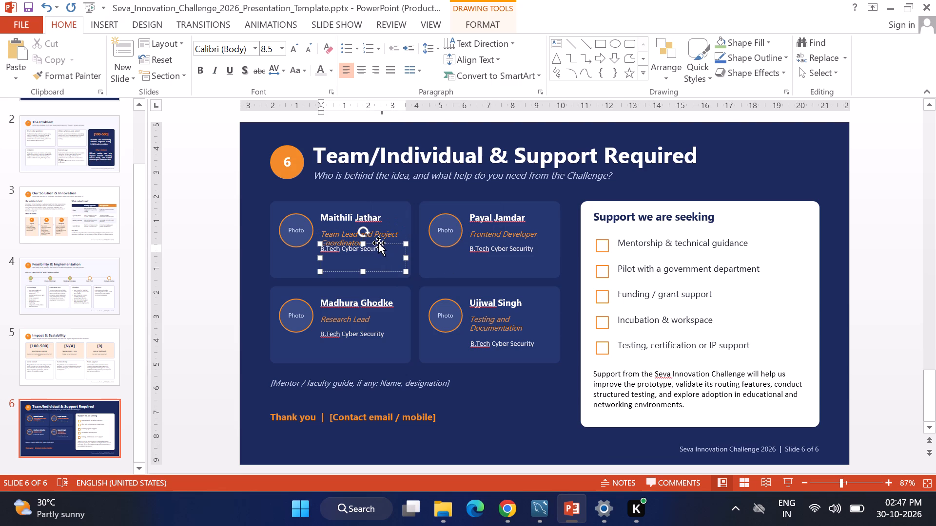
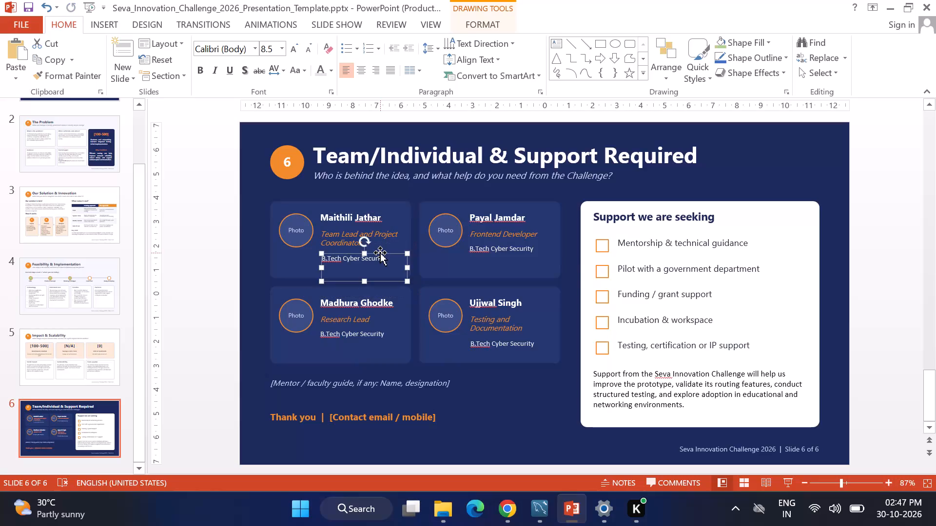
Delete the "[Mentor / faculty guide, if any: Name, designation]" text box below the team cards.
{"action": "left_click", "coordinate": [501, 396]}
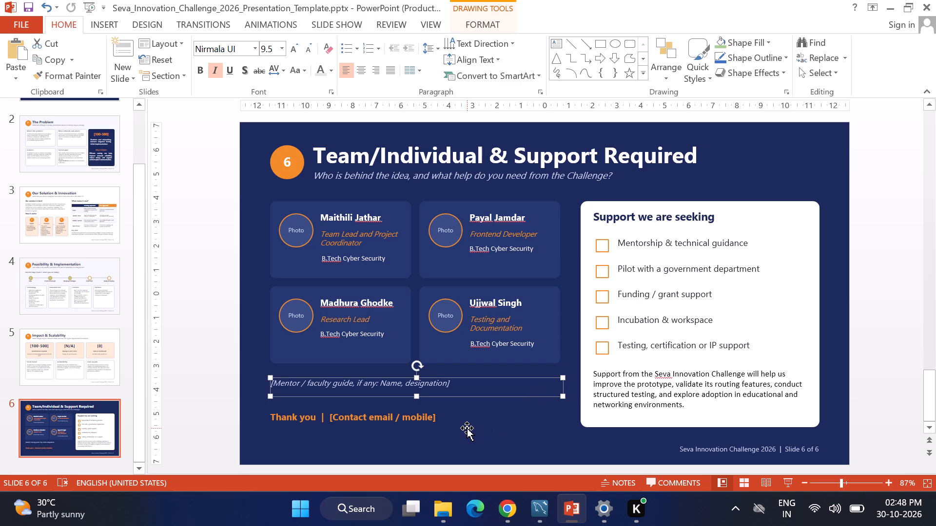
{"action": "left_click", "coordinate": [490, 386]}
{"action": "key", "text": "BackSpace"}
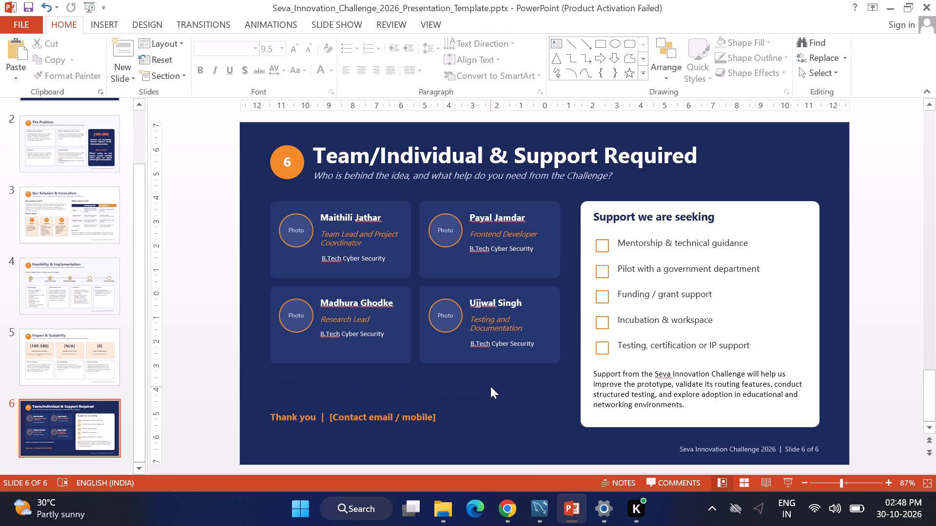
Move the "Thank you | [Contact email / mobile]" text box straight down, near the slide's lower edge.
{"action": "left_click", "coordinate": [354, 420]}
{"action": "left_click_drag", "start_coordinate": [520, 408], "coordinate": [521, 435]}
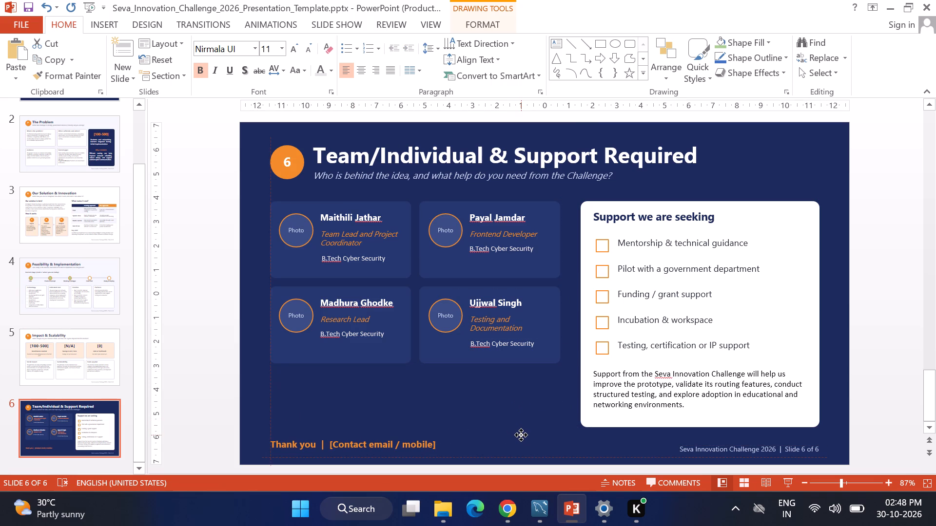
{"action": "left_click_drag", "start_coordinate": [521, 435], "coordinate": [521, 437]}
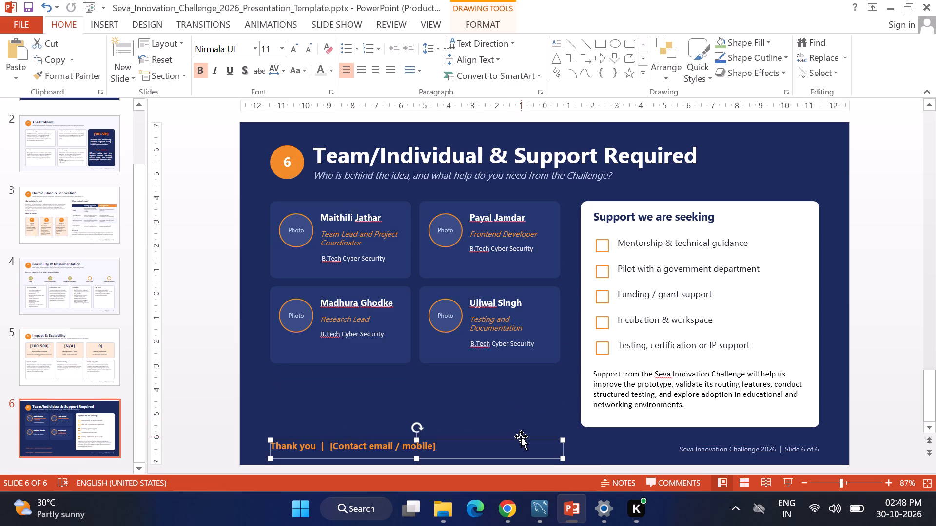
Duplicate the fourth team member's card background and place the copy roughly centred below the second row of cards.
{"action": "left_click", "coordinate": [437, 355]}
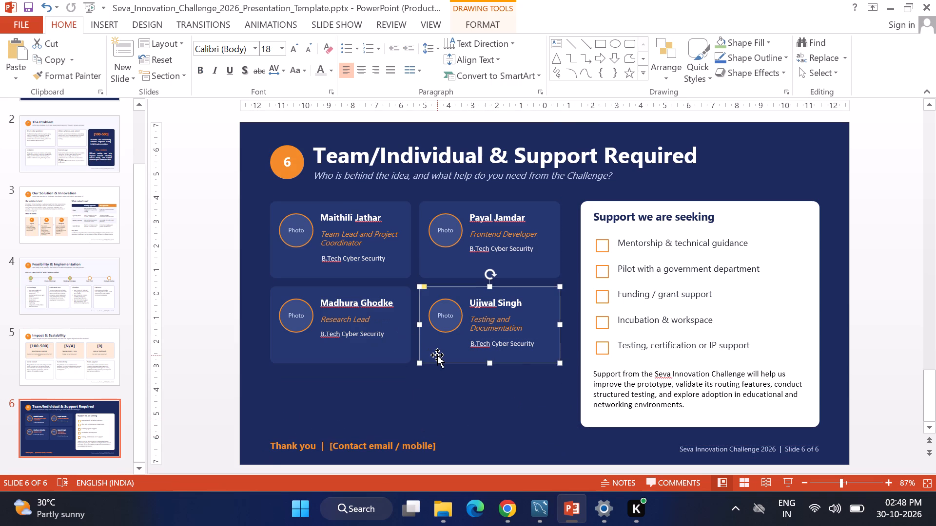
{"action": "right_click", "coordinate": [437, 355]}
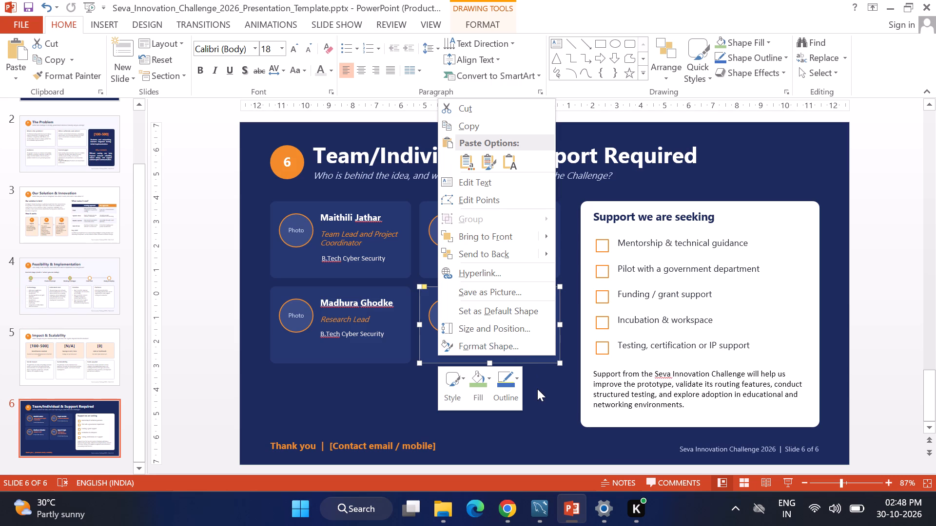
{"action": "left_click", "coordinate": [494, 125]}
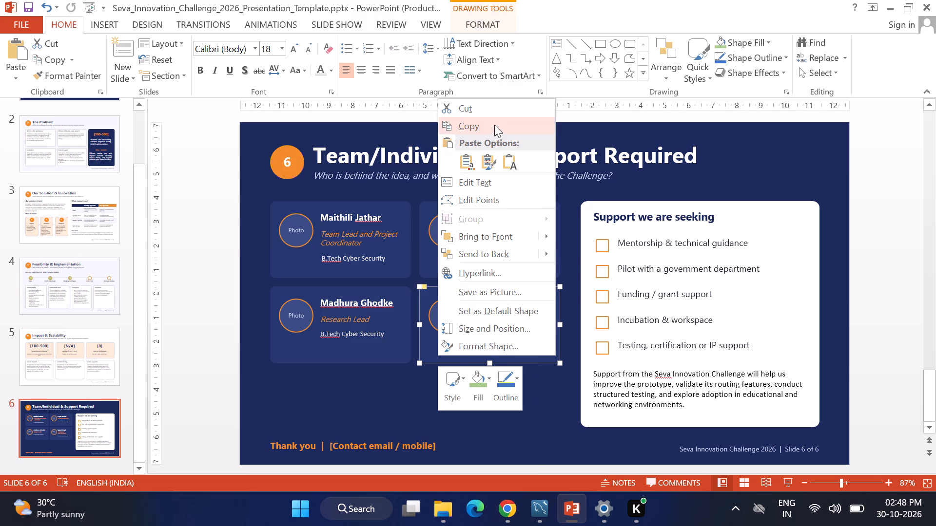
{"action": "left_click", "coordinate": [365, 395]}
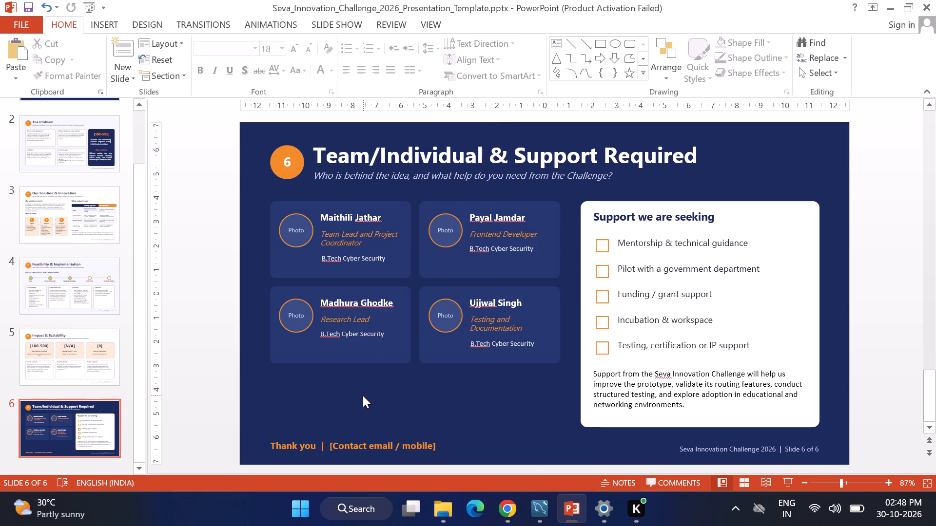
{"action": "left_click", "coordinate": [363, 395]}
{"action": "key", "text": "ctrl+v"}
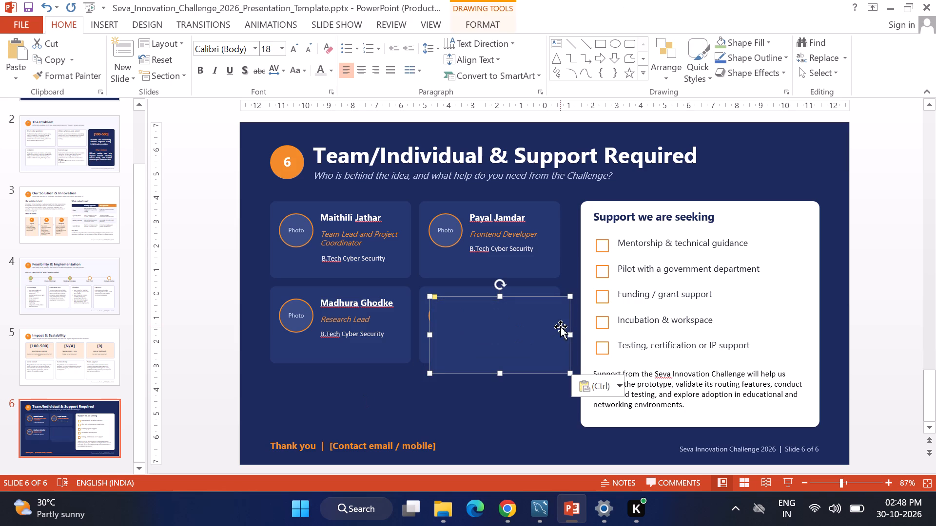
{"action": "left_click_drag", "start_coordinate": [538, 328], "coordinate": [450, 398]}
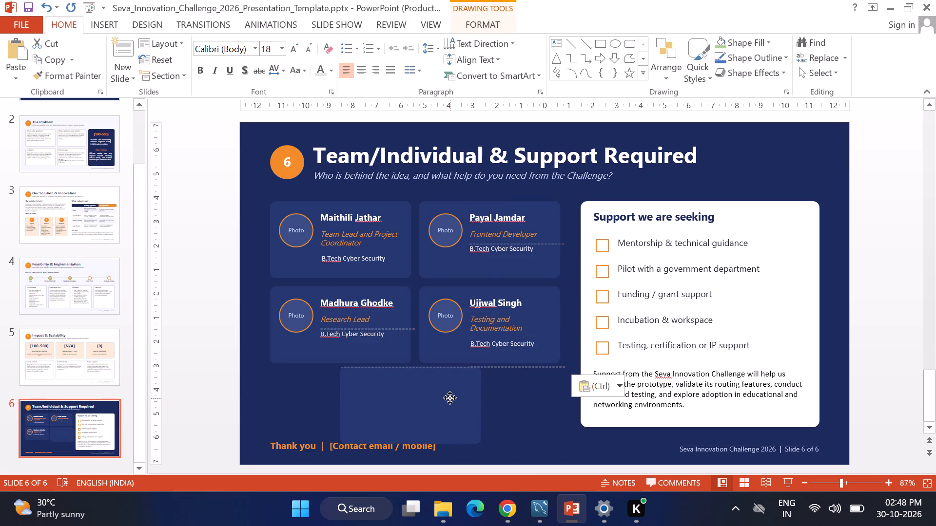
{"action": "left_click_drag", "start_coordinate": [450, 398], "coordinate": [450, 398]}
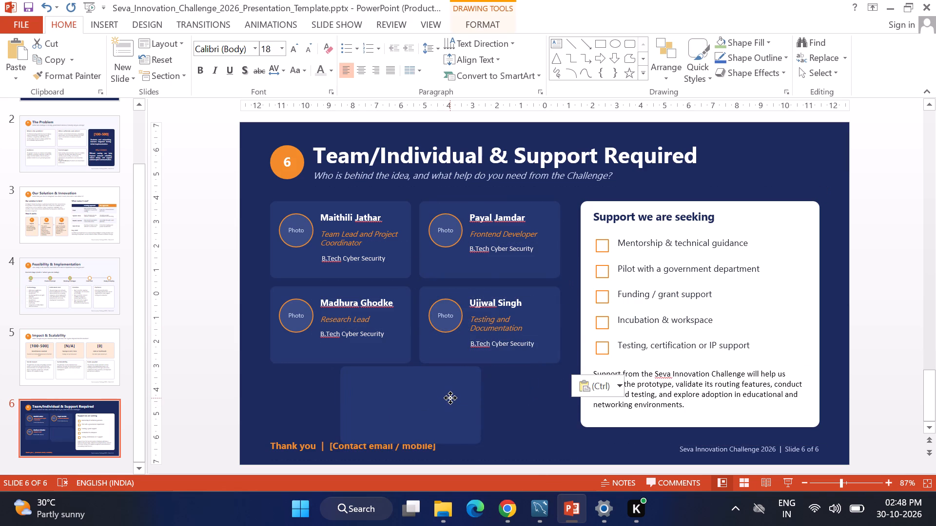
{"action": "left_click_drag", "start_coordinate": [450, 398], "coordinate": [499, 398]}
{"action": "left_click_drag", "start_coordinate": [499, 398], "coordinate": [528, 396]}
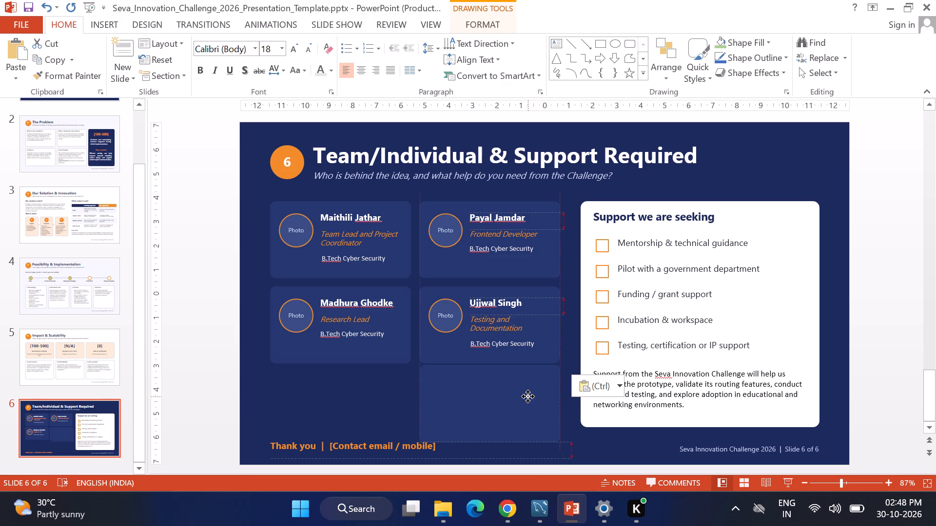
{"action": "left_click_drag", "start_coordinate": [528, 396], "coordinate": [455, 398]}
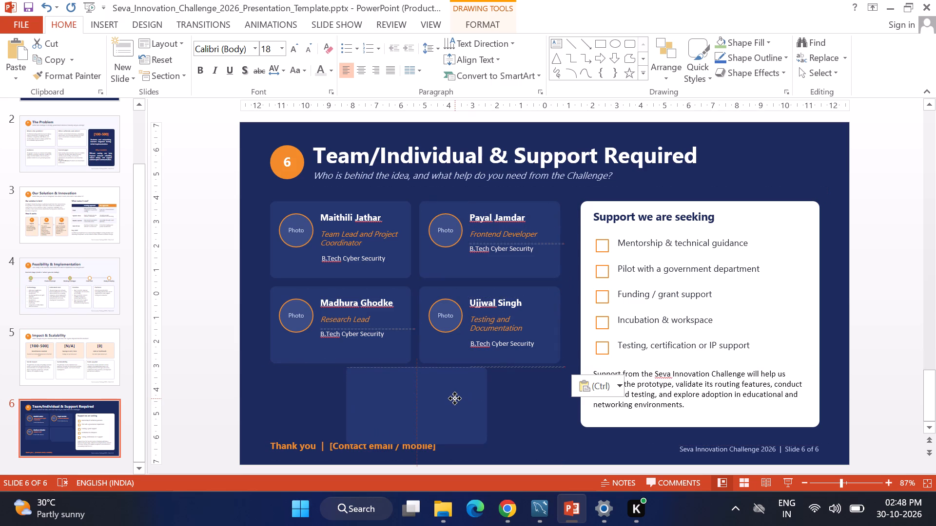
{"action": "left_click_drag", "start_coordinate": [455, 398], "coordinate": [441, 399]}
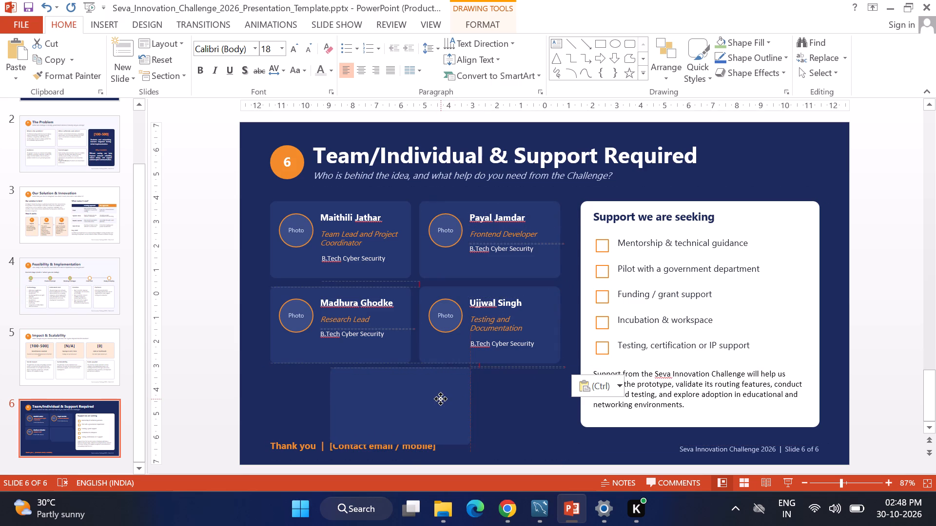
{"action": "left_click_drag", "start_coordinate": [441, 399], "coordinate": [449, 398]}
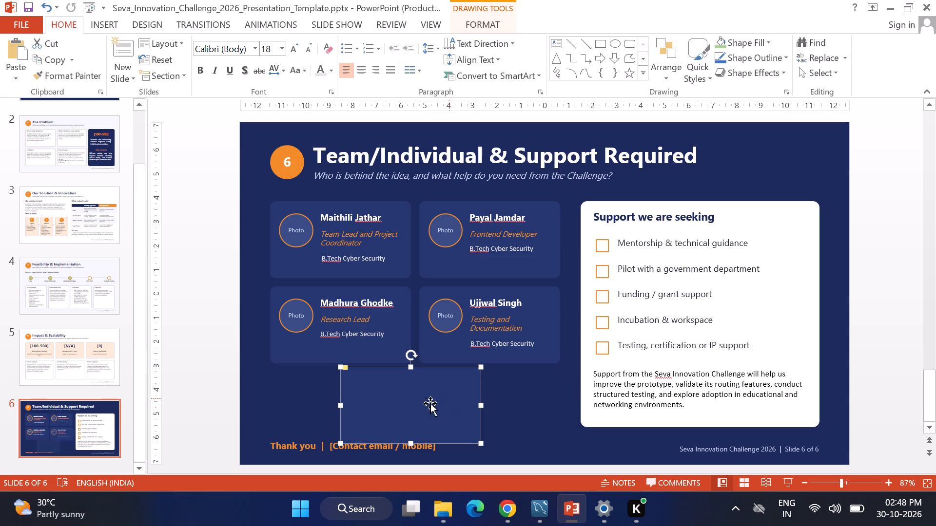
Move the "Thank you | [Contact email / mobile]" line slightly further down, clear of the new blank card.
{"action": "left_click", "coordinate": [316, 443]}
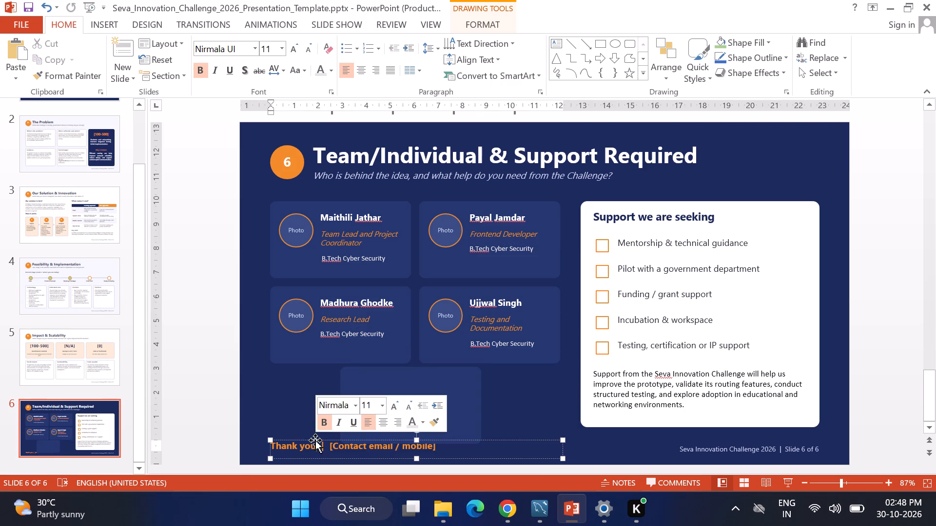
{"action": "left_click_drag", "start_coordinate": [315, 440], "coordinate": [315, 447]}
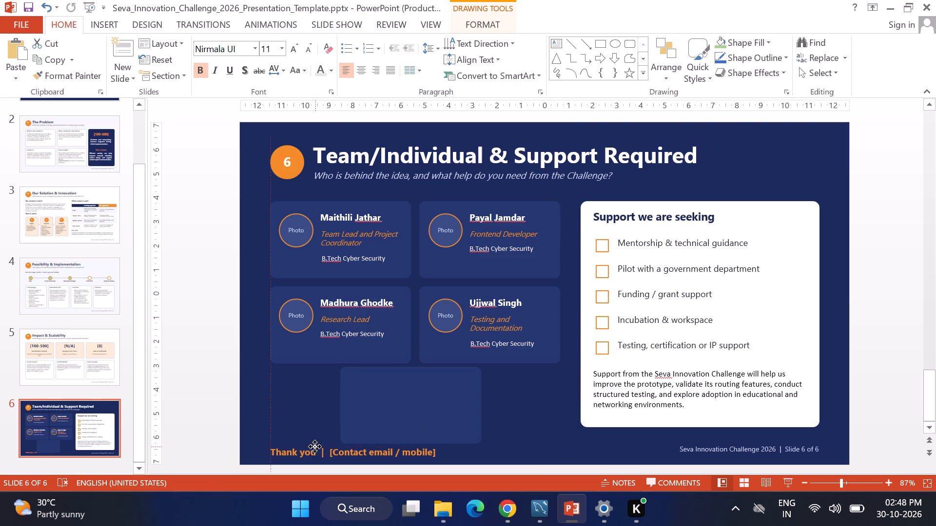
{"action": "left_click_drag", "start_coordinate": [315, 447], "coordinate": [315, 446]}
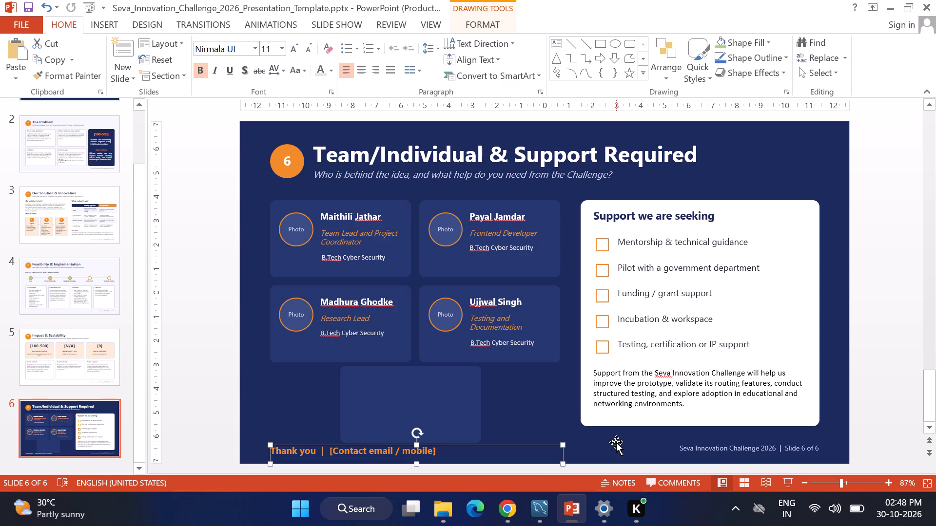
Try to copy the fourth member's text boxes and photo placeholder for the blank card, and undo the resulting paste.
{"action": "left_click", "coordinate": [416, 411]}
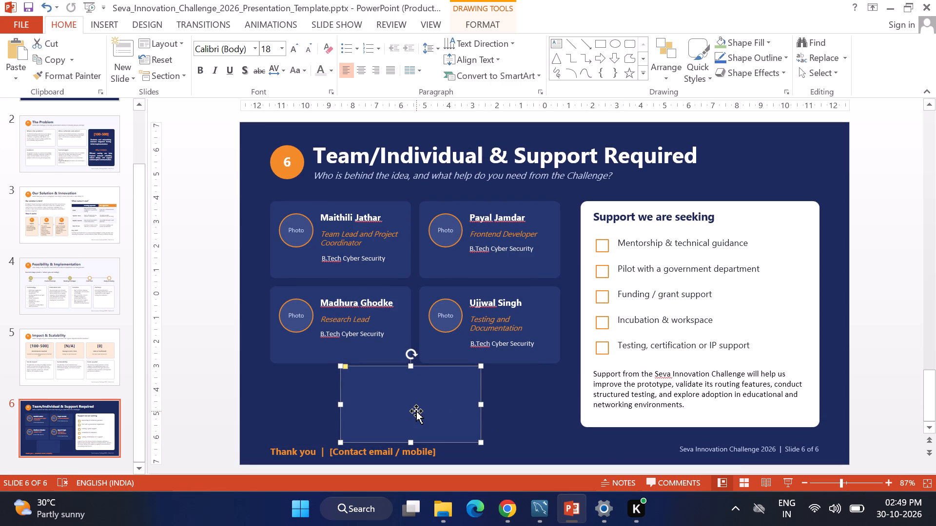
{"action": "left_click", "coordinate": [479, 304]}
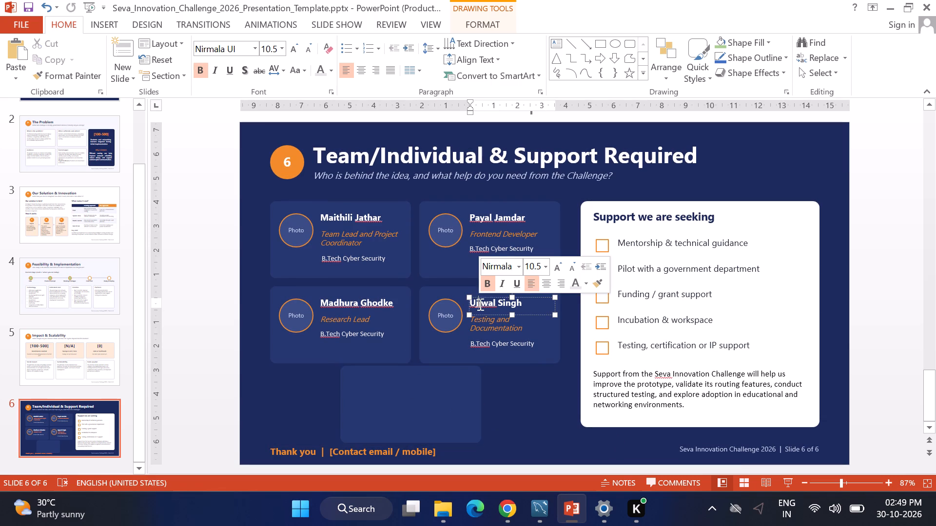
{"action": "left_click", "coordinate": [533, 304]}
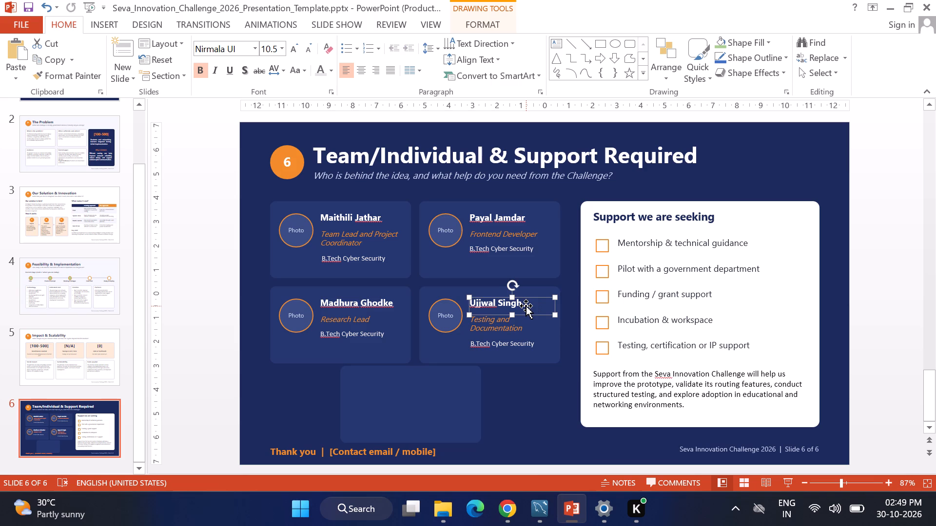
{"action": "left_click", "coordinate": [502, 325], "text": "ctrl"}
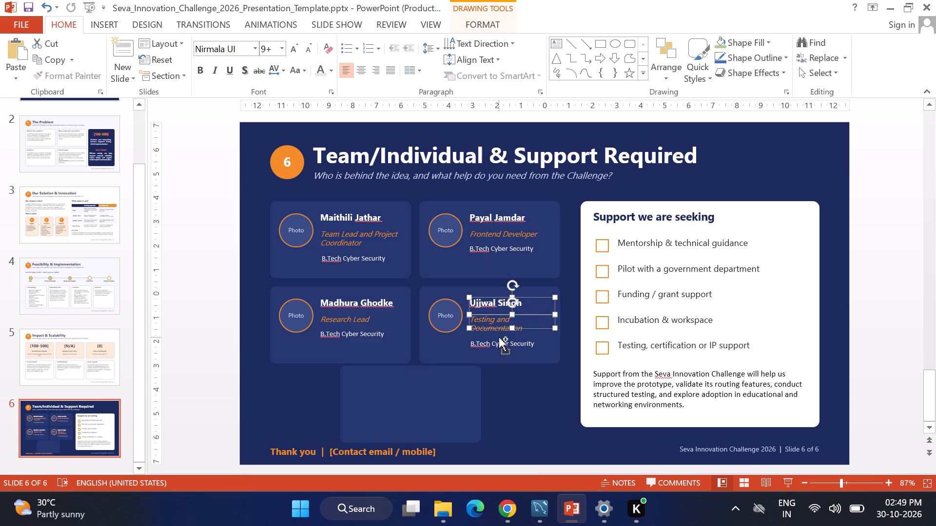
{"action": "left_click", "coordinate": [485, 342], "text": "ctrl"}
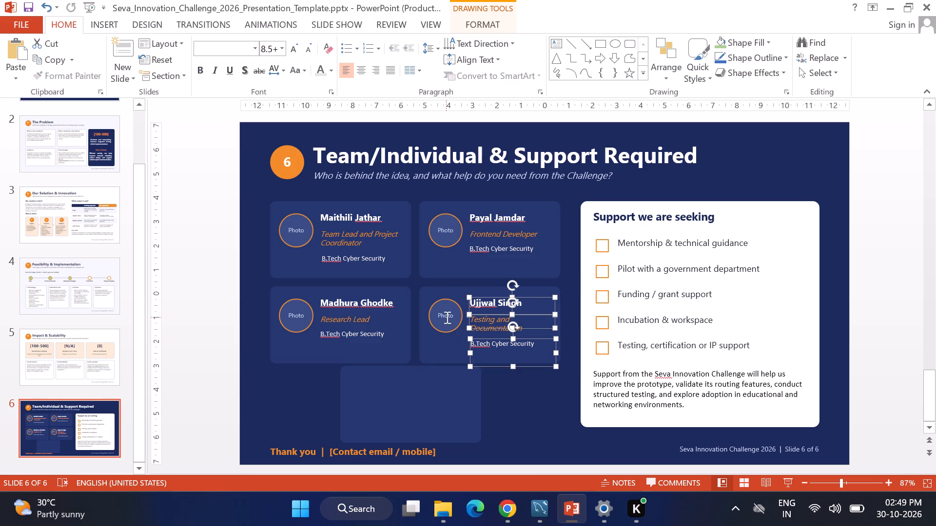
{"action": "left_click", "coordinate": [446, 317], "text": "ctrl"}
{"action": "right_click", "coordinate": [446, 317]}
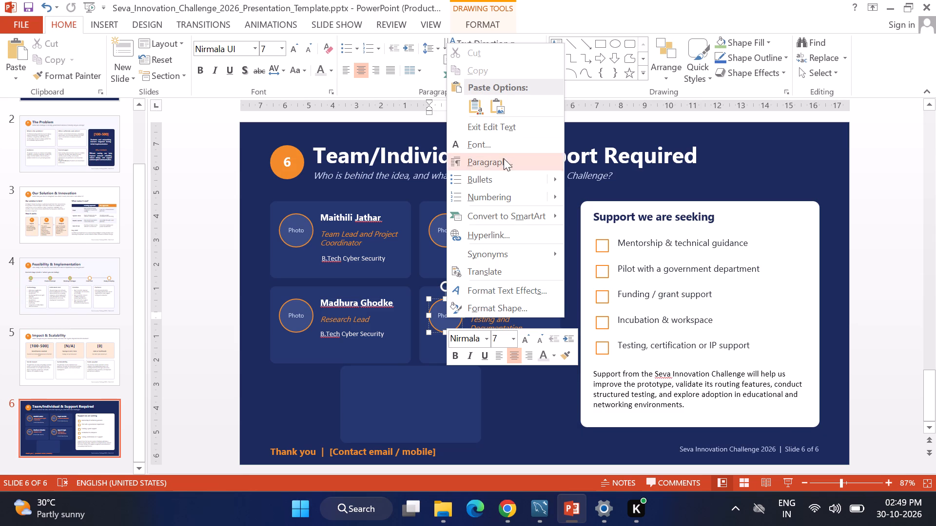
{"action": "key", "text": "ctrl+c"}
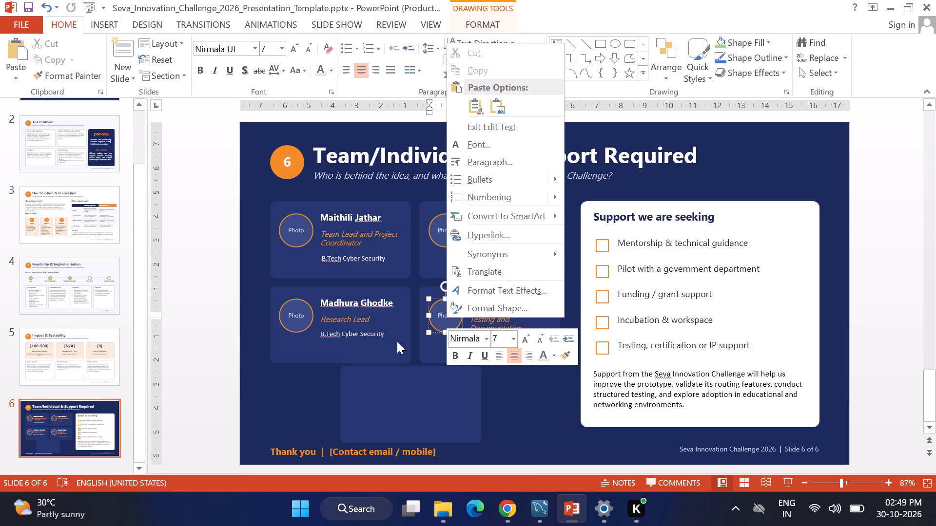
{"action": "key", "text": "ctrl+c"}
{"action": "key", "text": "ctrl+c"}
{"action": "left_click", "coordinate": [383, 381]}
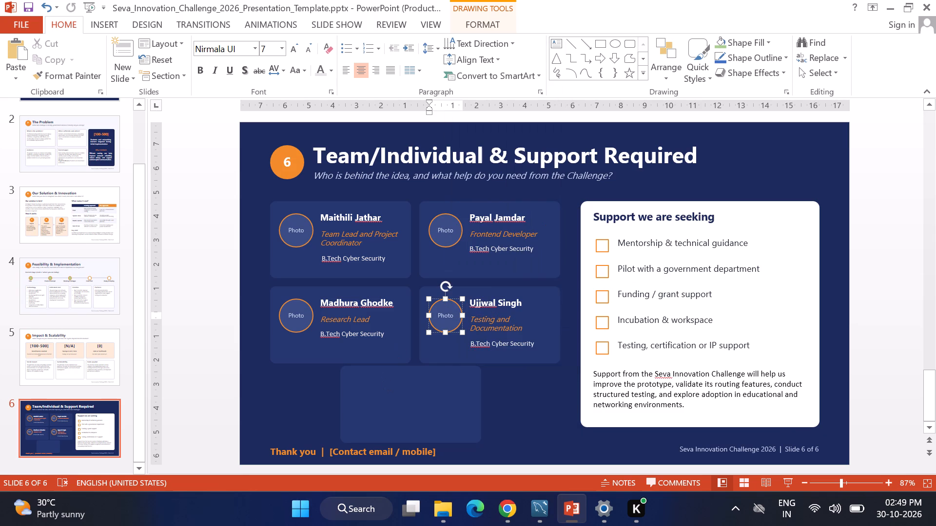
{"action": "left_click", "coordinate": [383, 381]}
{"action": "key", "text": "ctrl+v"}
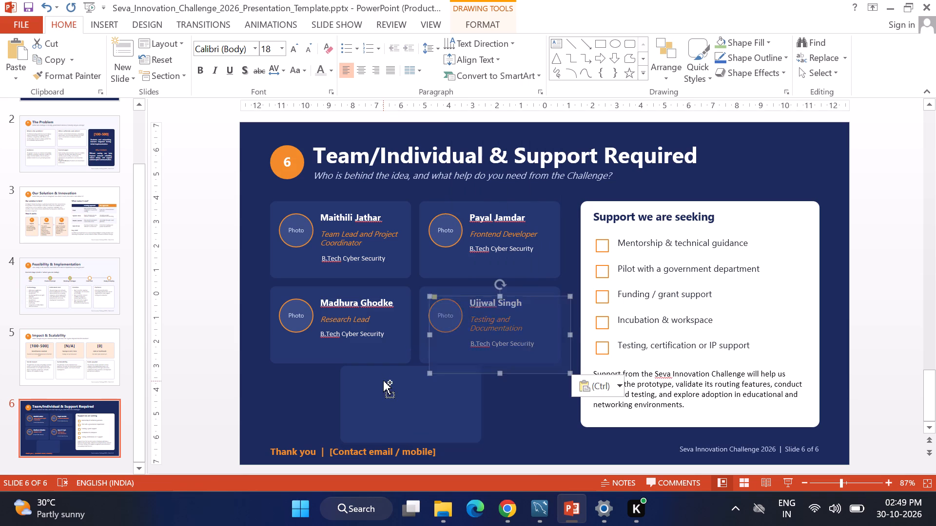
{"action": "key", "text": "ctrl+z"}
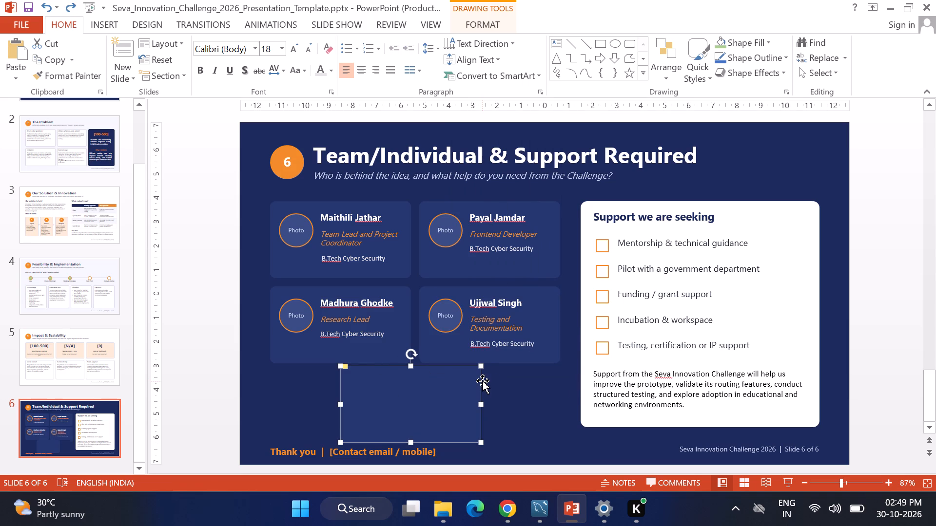
Copy the "Photo" label from the fourth member's card and place the copy near the left side of the blank card.
{"action": "left_click", "coordinate": [395, 369]}
{"action": "left_click", "coordinate": [435, 319]}
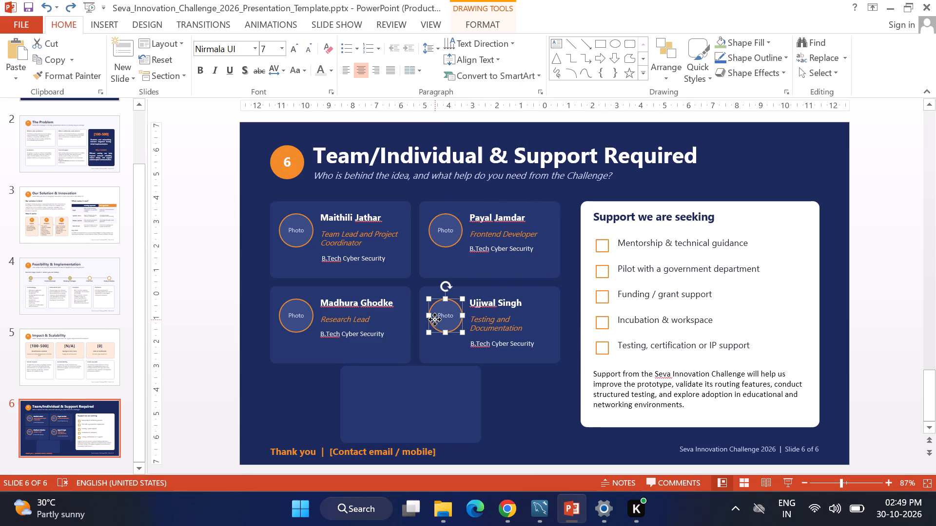
{"action": "key", "text": "ctrl+c"}
{"action": "key", "text": "ctrl+c"}
{"action": "key", "text": "ctrl+c"}
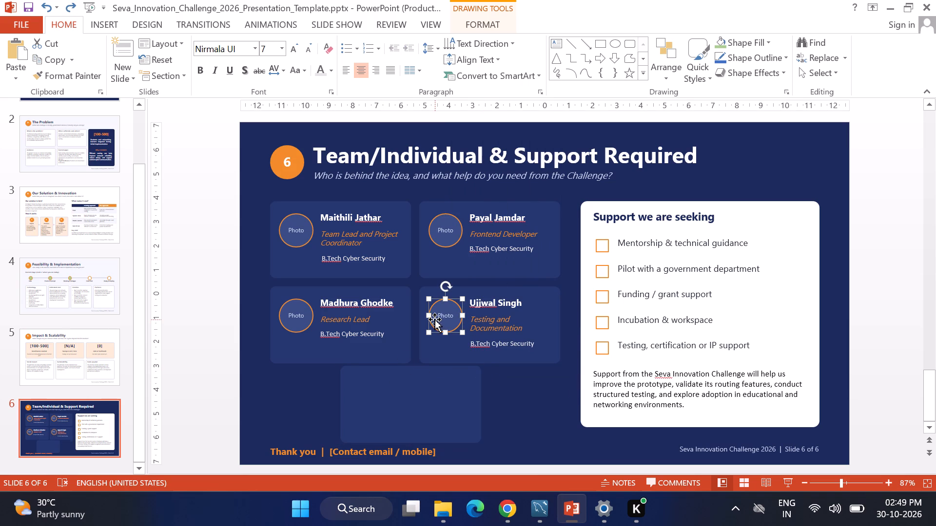
{"action": "left_click", "coordinate": [356, 398]}
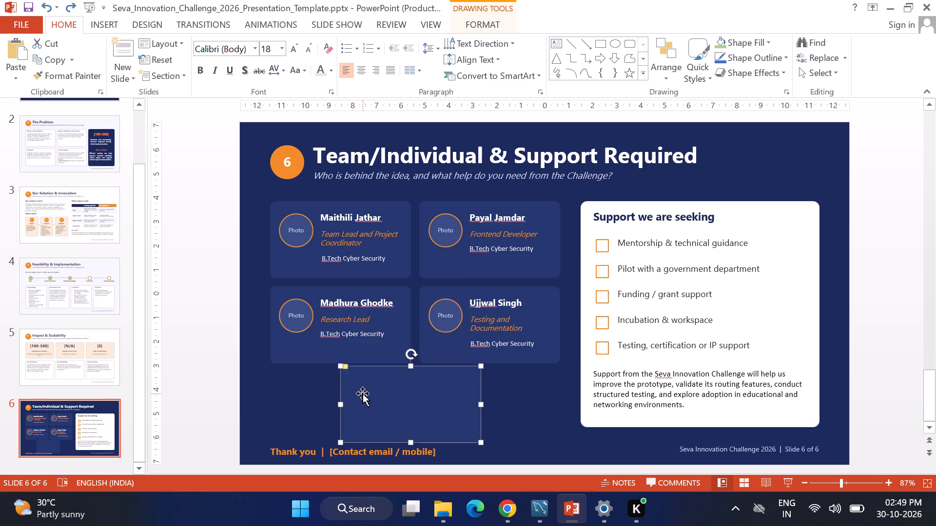
{"action": "left_click", "coordinate": [362, 394]}
{"action": "left_click", "coordinate": [537, 386]}
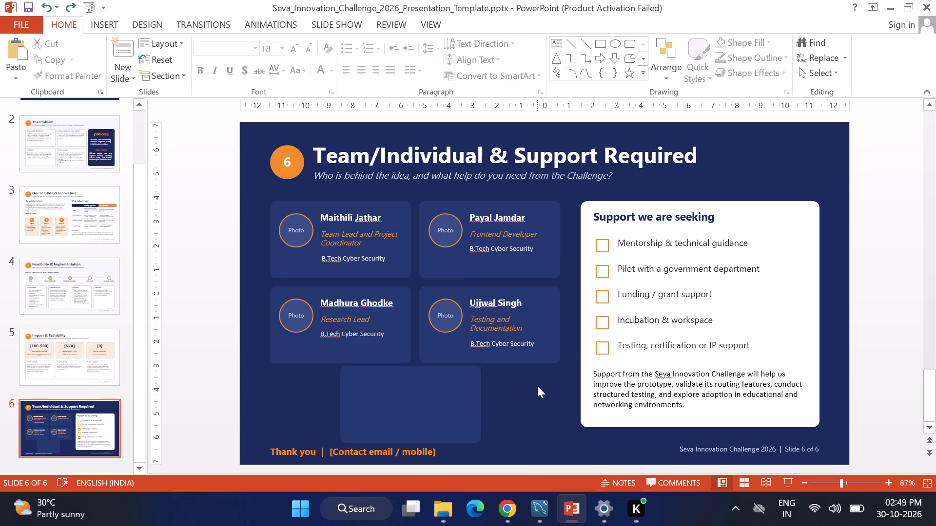
{"action": "key", "text": "ctrl+v"}
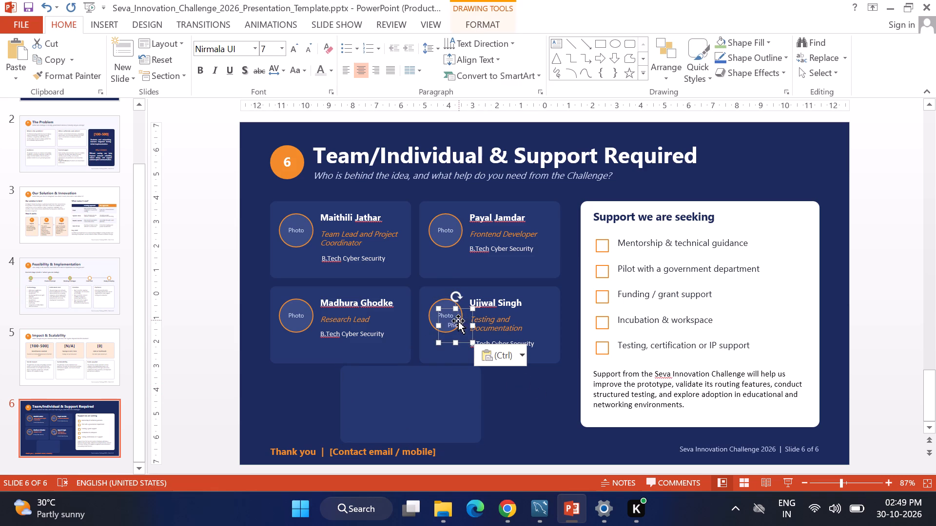
{"action": "left_click_drag", "start_coordinate": [464, 335], "coordinate": [367, 413]}
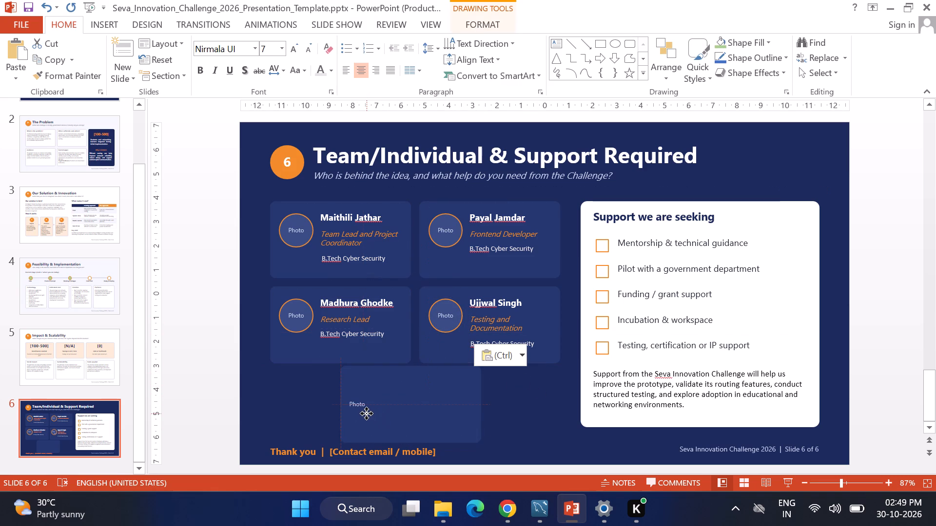
{"action": "left_click_drag", "start_coordinate": [367, 413], "coordinate": [371, 410]}
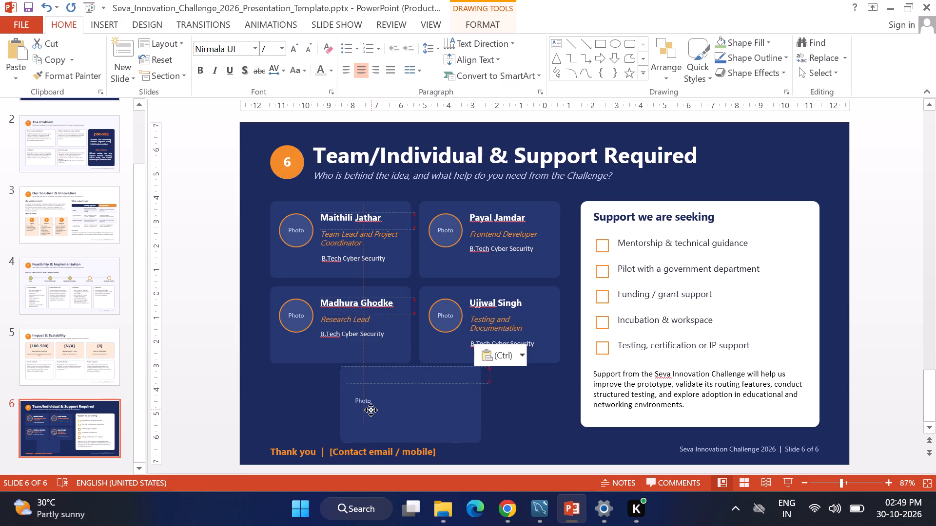
{"action": "left_click_drag", "start_coordinate": [371, 410], "coordinate": [370, 409]}
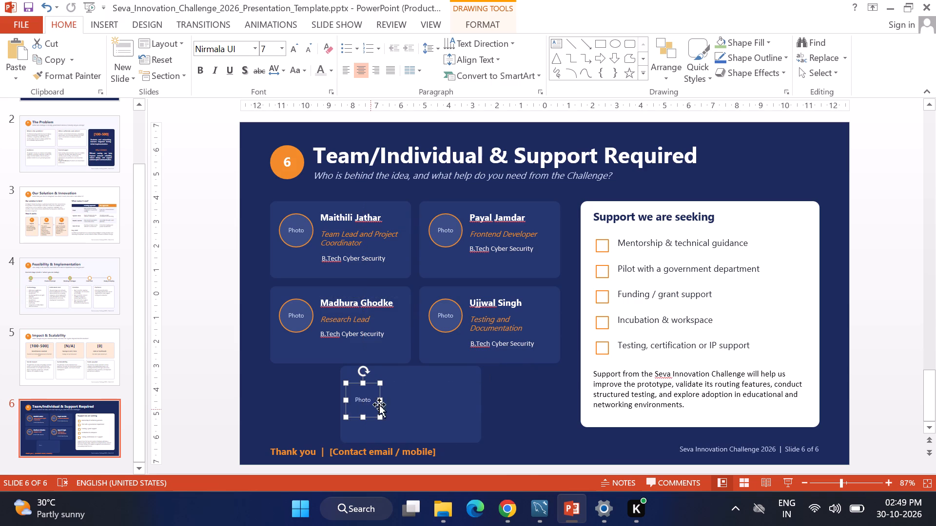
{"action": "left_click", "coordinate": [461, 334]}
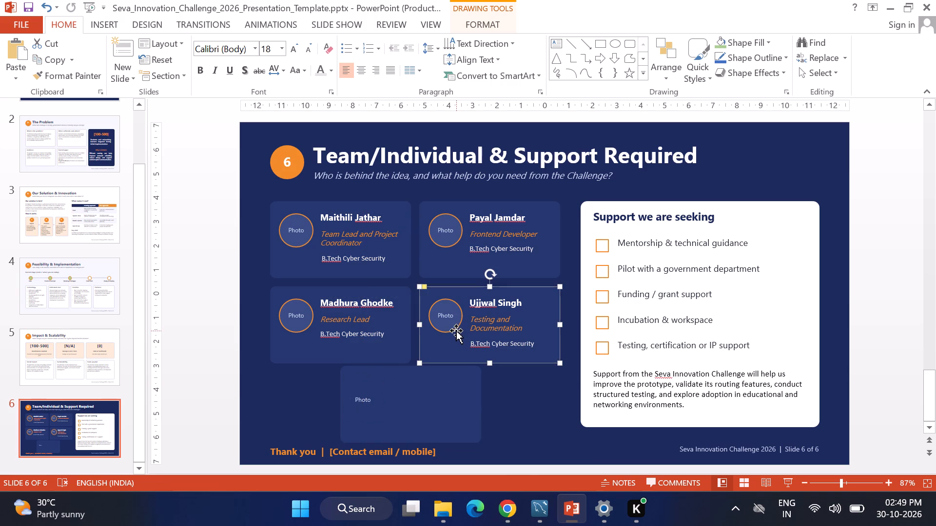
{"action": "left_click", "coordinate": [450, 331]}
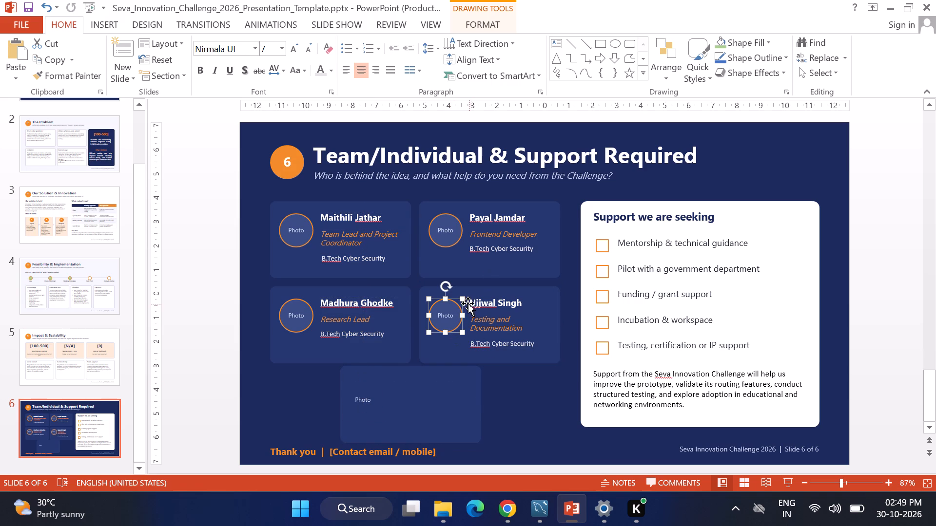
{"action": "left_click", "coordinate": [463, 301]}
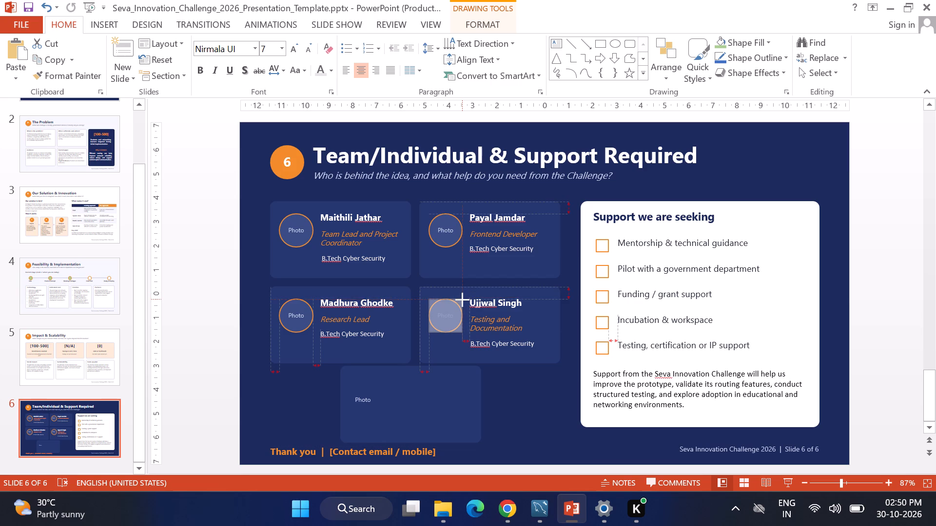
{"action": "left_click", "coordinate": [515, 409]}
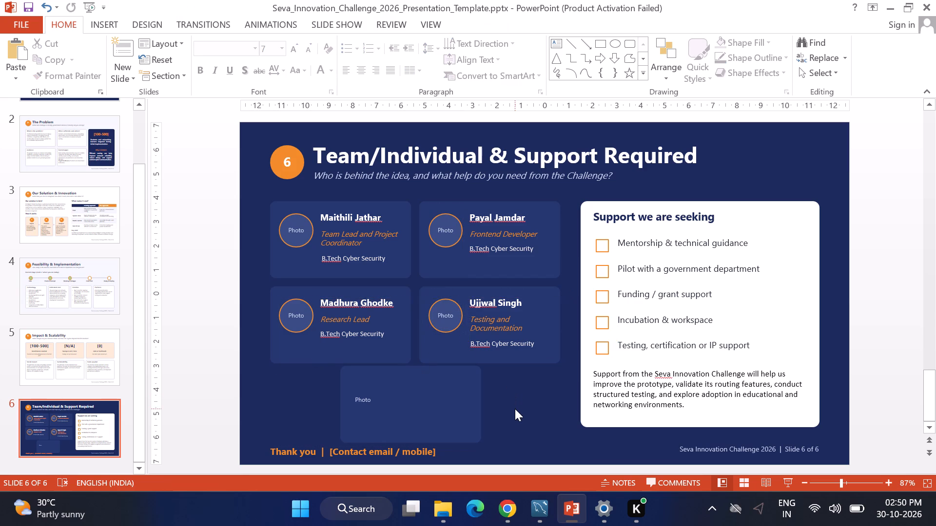
Draw a small circle over the "Photo" label on the blank card.
{"action": "left_click", "coordinate": [614, 42]}
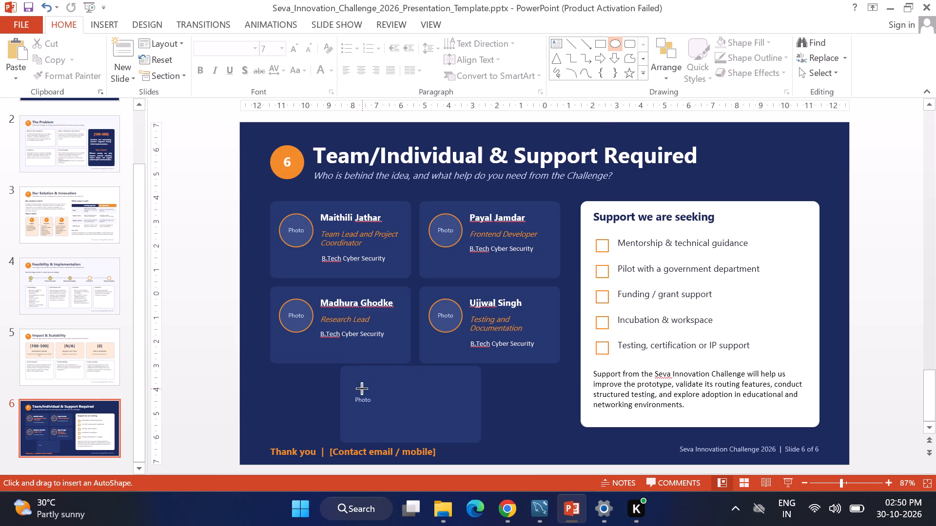
{"action": "left_click_drag", "start_coordinate": [355, 391], "coordinate": [382, 409]}
{"action": "left_click_drag", "start_coordinate": [382, 409], "coordinate": [378, 415]}
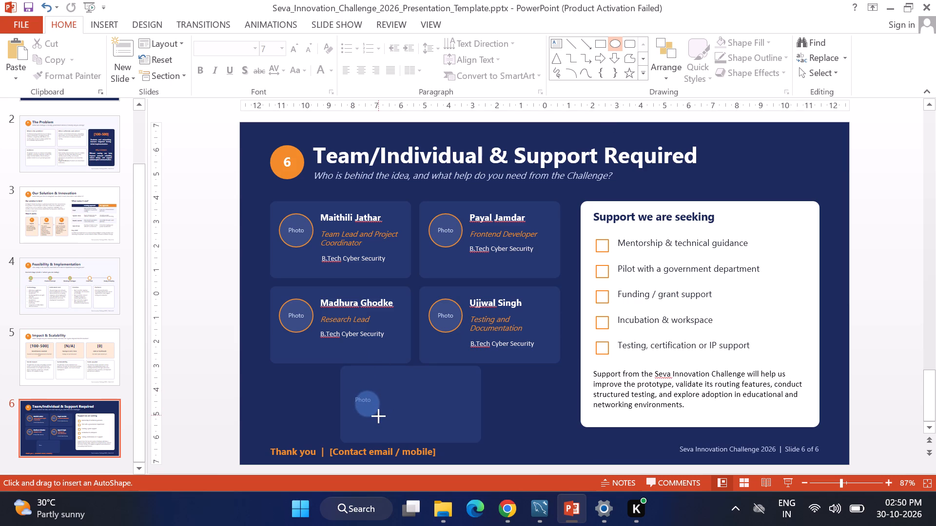
{"action": "left_click_drag", "start_coordinate": [378, 415], "coordinate": [384, 421]}
Remove the fill from the new circle on the blank card.
{"action": "left_click", "coordinate": [370, 409]}
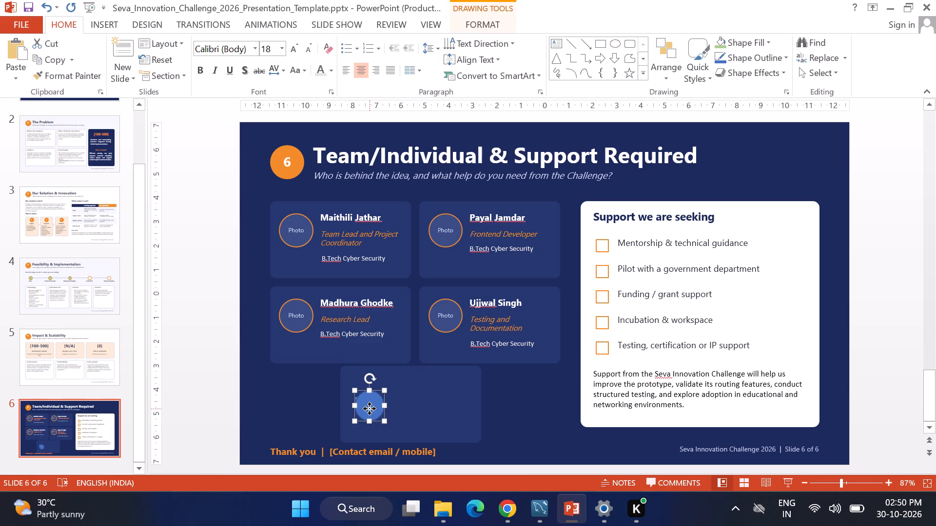
{"action": "right_click", "coordinate": [370, 409]}
{"action": "left_click", "coordinate": [411, 432]}
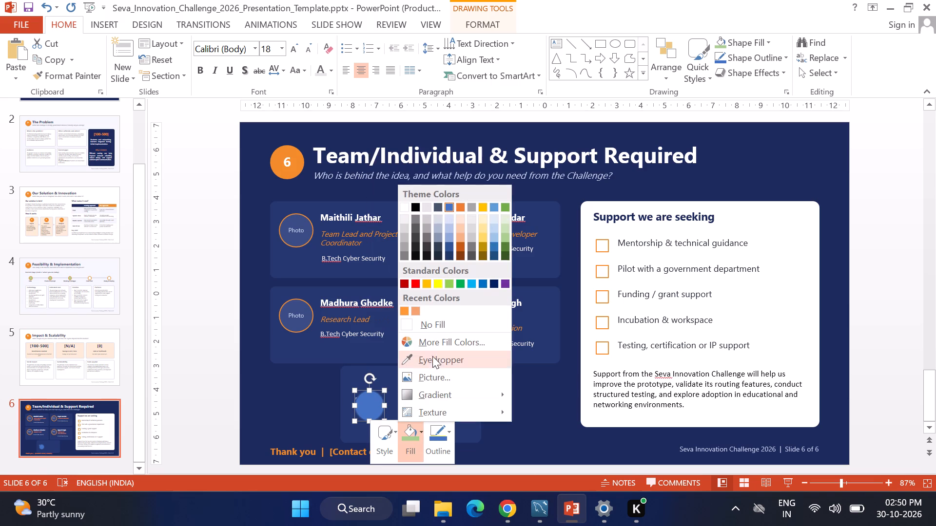
{"action": "left_click", "coordinate": [433, 330]}
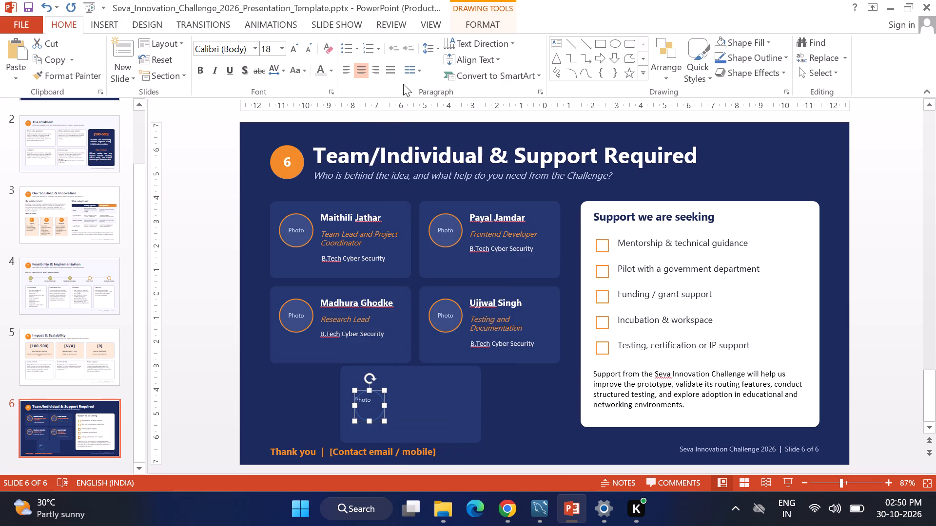
Set the new circle's font colour to Orange, Accent 2.
{"action": "left_click", "coordinate": [331, 72]}
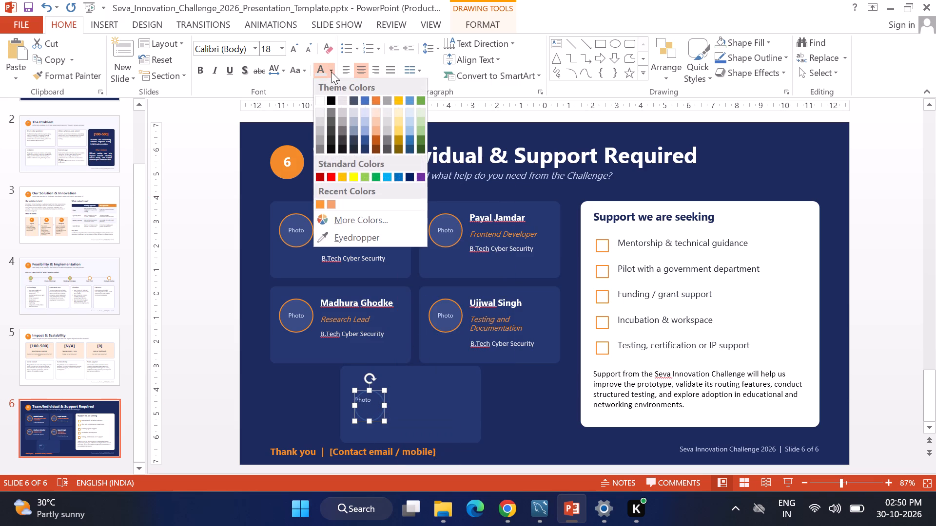
{"action": "left_click", "coordinate": [374, 100]}
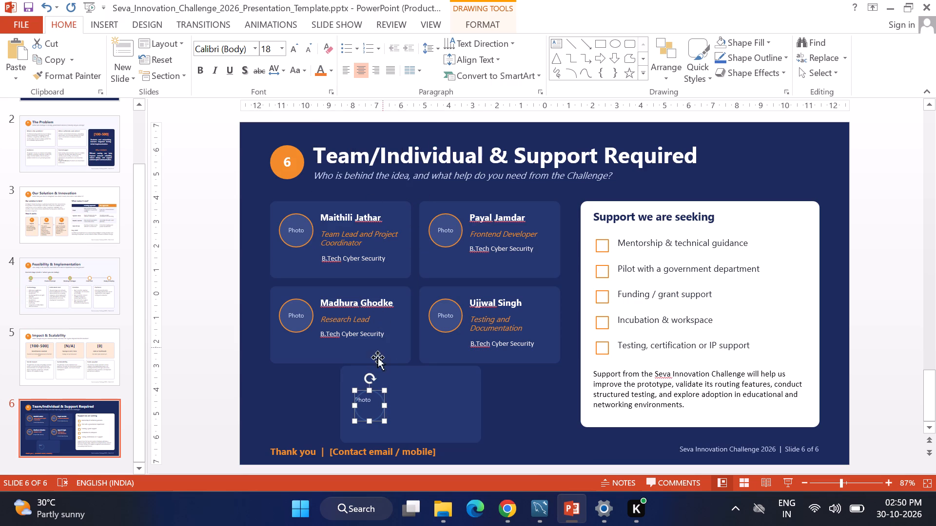
Move the copied "Photo" label and the blank card background to the right, clear of the new circle.
{"action": "left_click", "coordinate": [377, 404]}
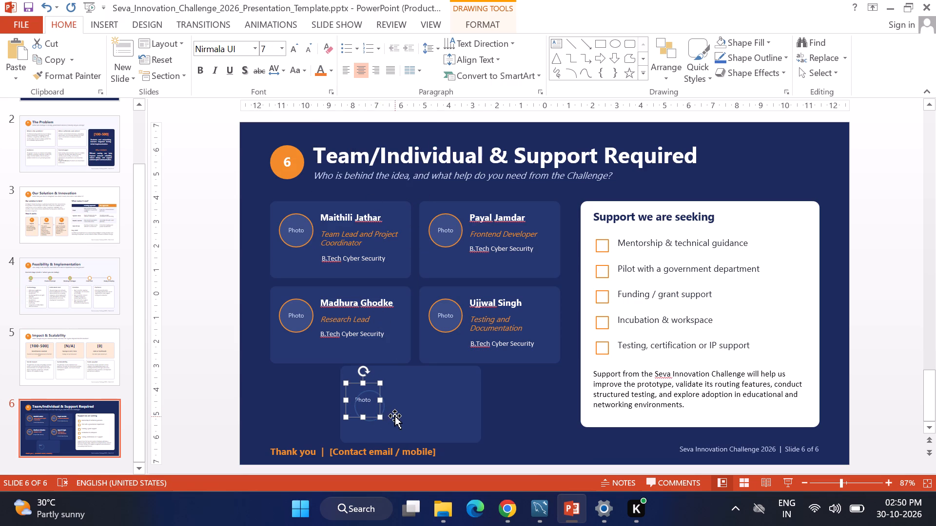
{"action": "left_click", "coordinate": [387, 414]}
{"action": "left_click", "coordinate": [368, 412]}
{"action": "left_click_drag", "start_coordinate": [367, 404], "coordinate": [439, 403]}
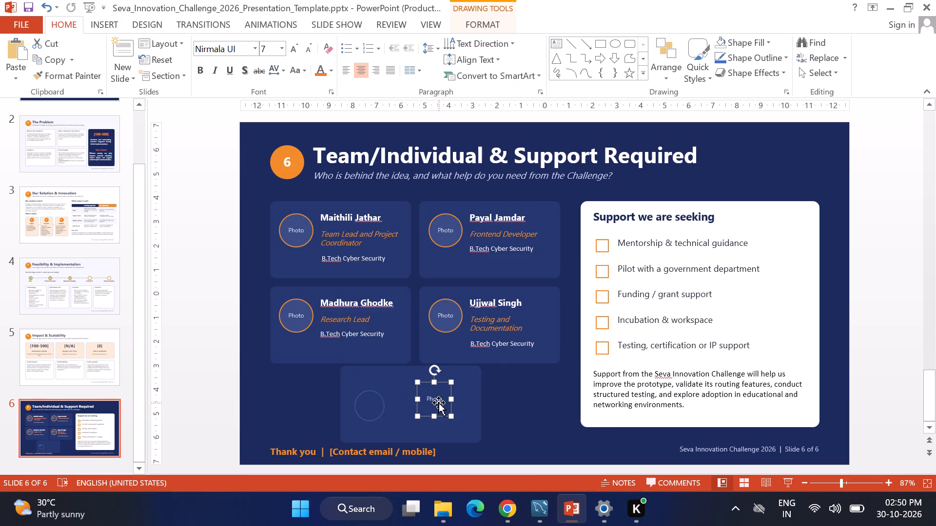
{"action": "left_click_drag", "start_coordinate": [372, 411], "coordinate": [316, 428]}
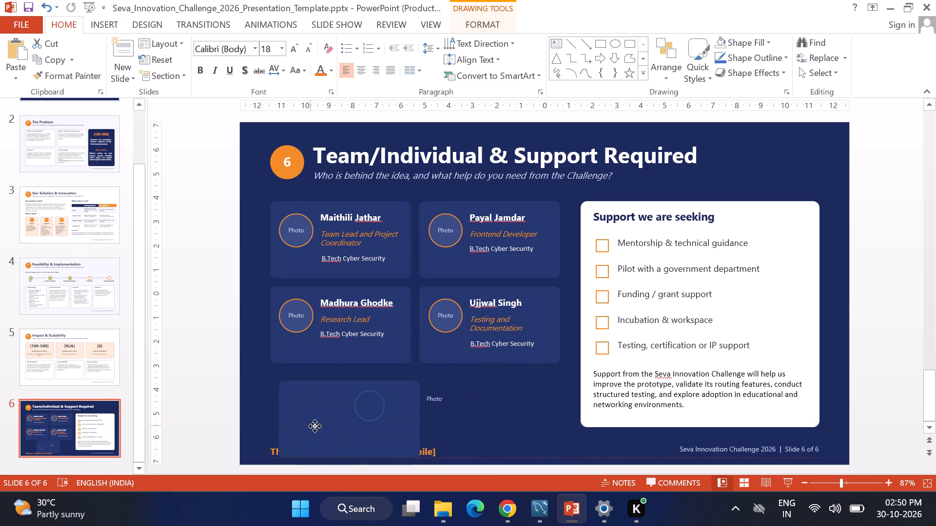
{"action": "left_click_drag", "start_coordinate": [316, 428], "coordinate": [444, 436]}
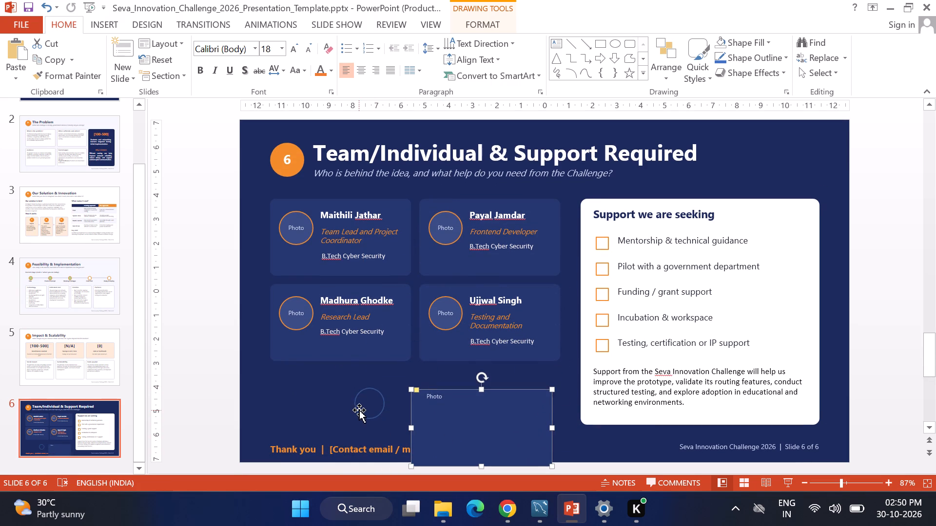
Hold the new circle against the fourth member's photo ring for comparison, and place it in the empty area left of the blank card.
{"action": "left_click_drag", "start_coordinate": [360, 410], "coordinate": [440, 319]}
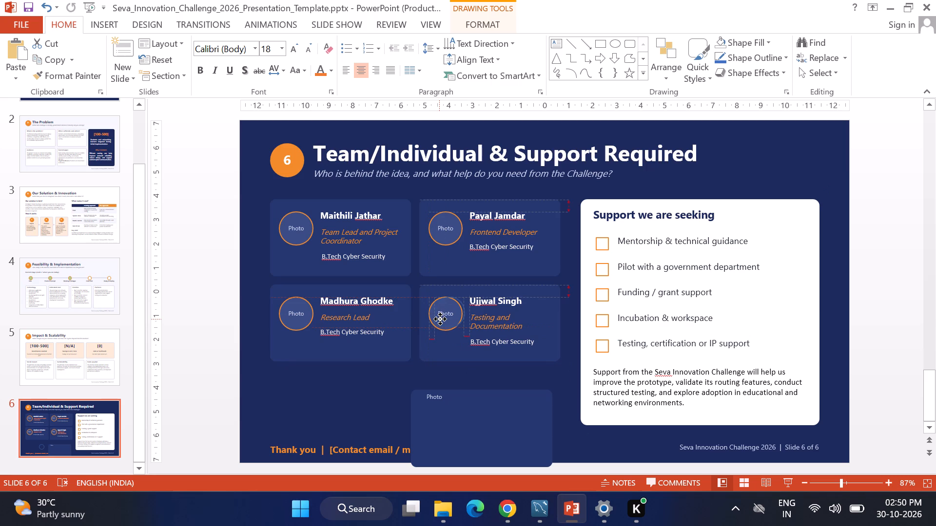
{"action": "left_click_drag", "start_coordinate": [440, 319], "coordinate": [436, 319]}
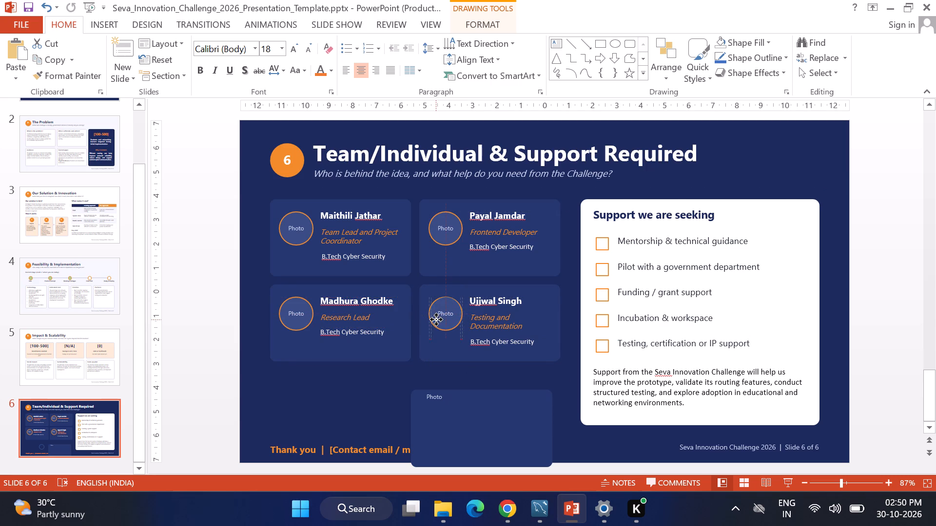
{"action": "left_click_drag", "start_coordinate": [436, 319], "coordinate": [436, 319]}
{"action": "left_click_drag", "start_coordinate": [436, 319], "coordinate": [328, 419]}
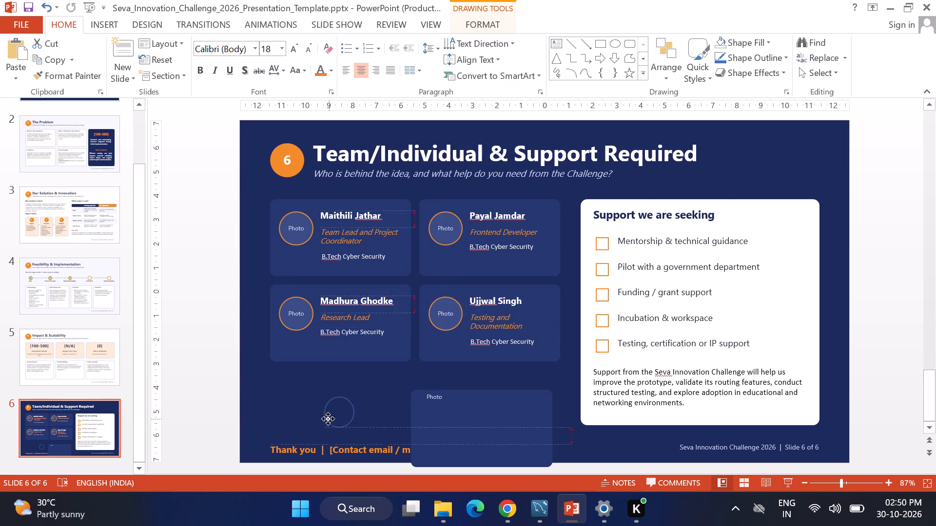
{"action": "left_click_drag", "start_coordinate": [328, 419], "coordinate": [326, 418]}
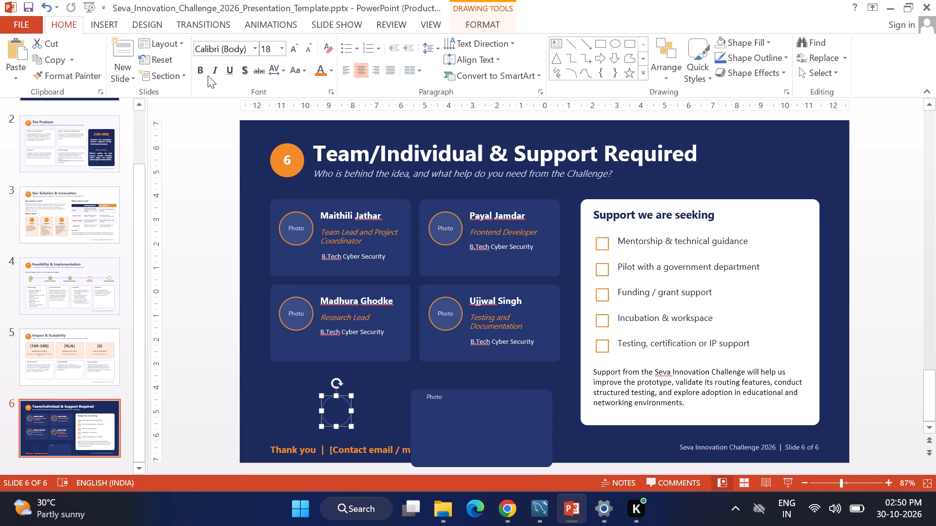
Set the new circle's outline to the orange theme colour.
{"action": "left_click", "coordinate": [770, 55]}
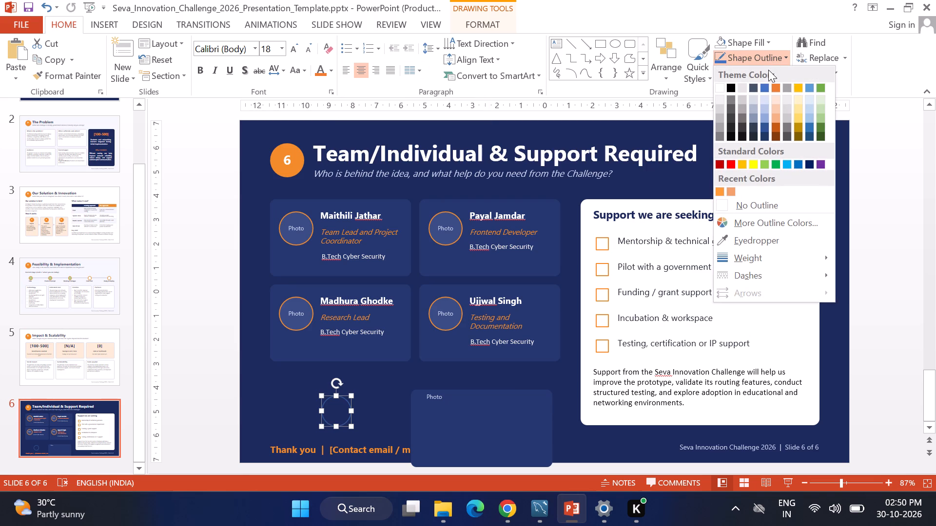
{"action": "left_click", "coordinate": [778, 89]}
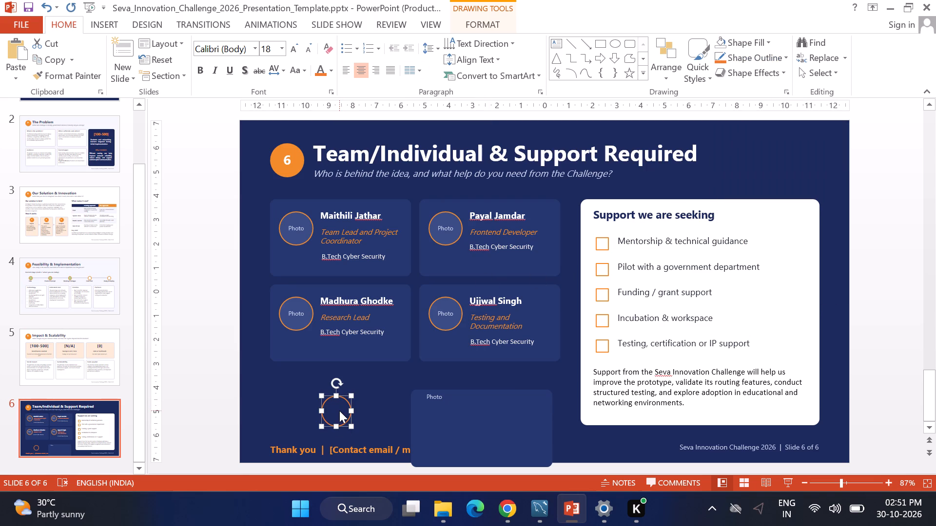
Move the new orange-outlined circle onto the fourth member's photo circle and enlarge it to match that circle's size.
{"action": "left_click_drag", "start_coordinate": [339, 411], "coordinate": [362, 381]}
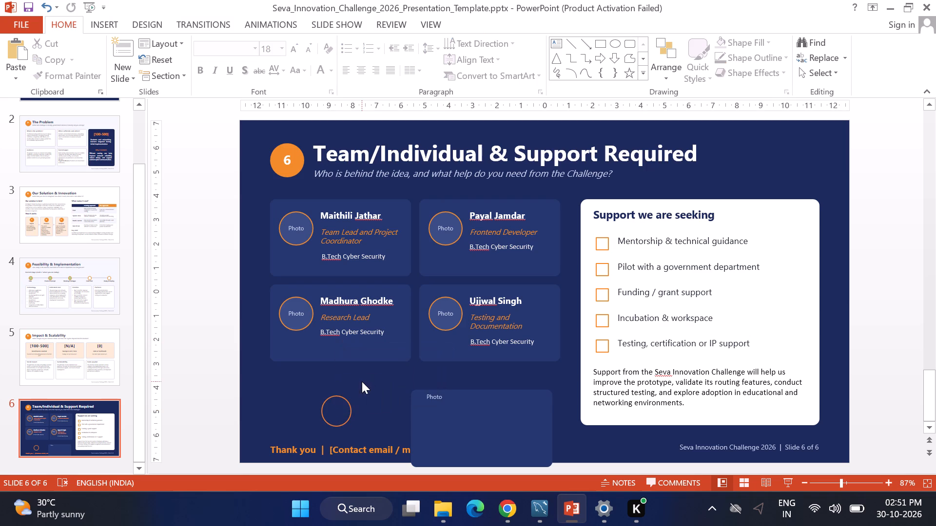
{"action": "left_click", "coordinate": [333, 404]}
{"action": "left_click", "coordinate": [348, 408]}
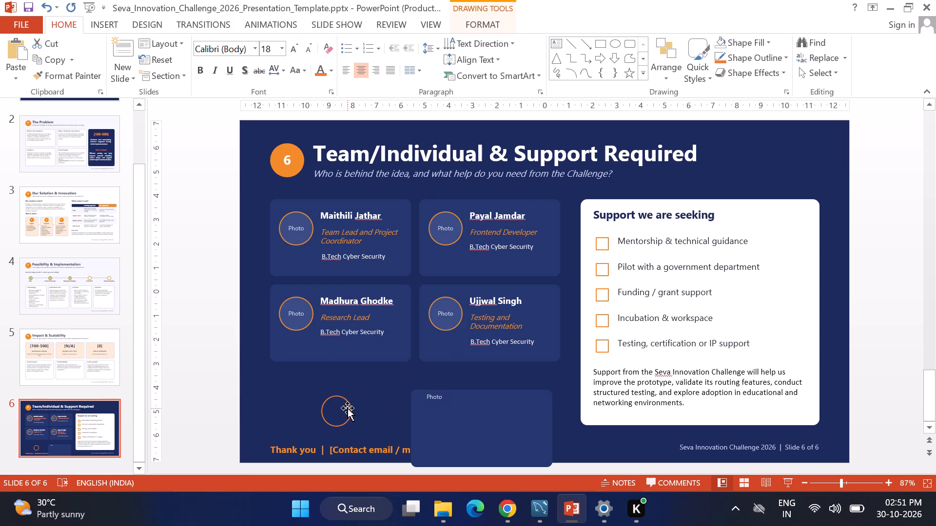
{"action": "left_click_drag", "start_coordinate": [345, 394], "coordinate": [453, 311]}
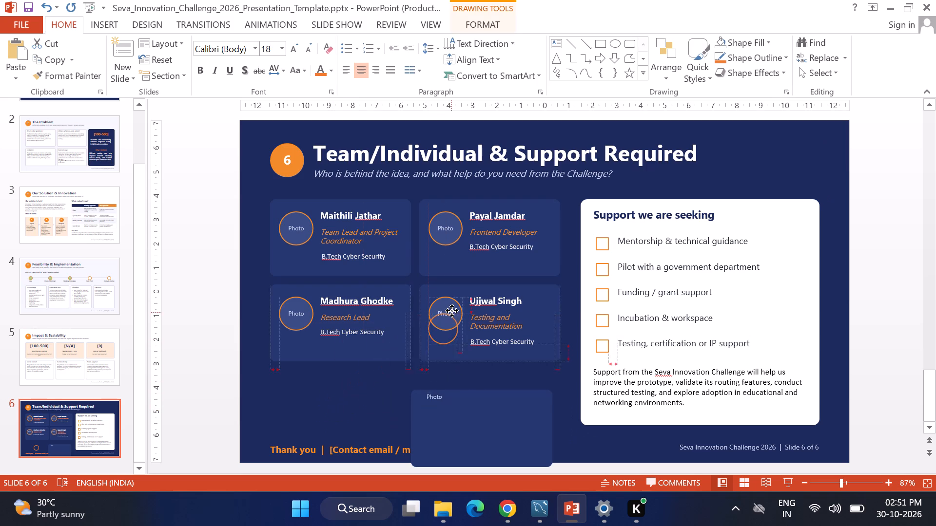
{"action": "left_click_drag", "start_coordinate": [453, 311], "coordinate": [452, 297]}
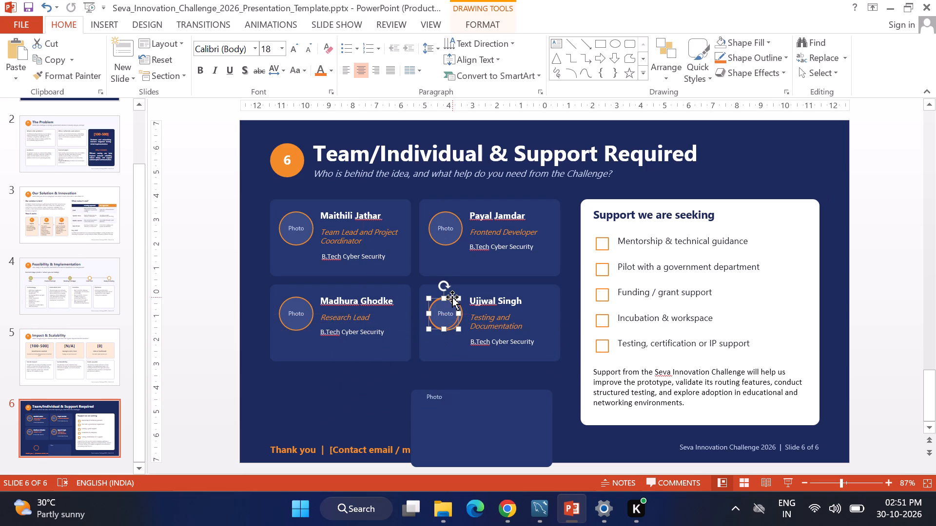
{"action": "left_click", "coordinate": [460, 329]}
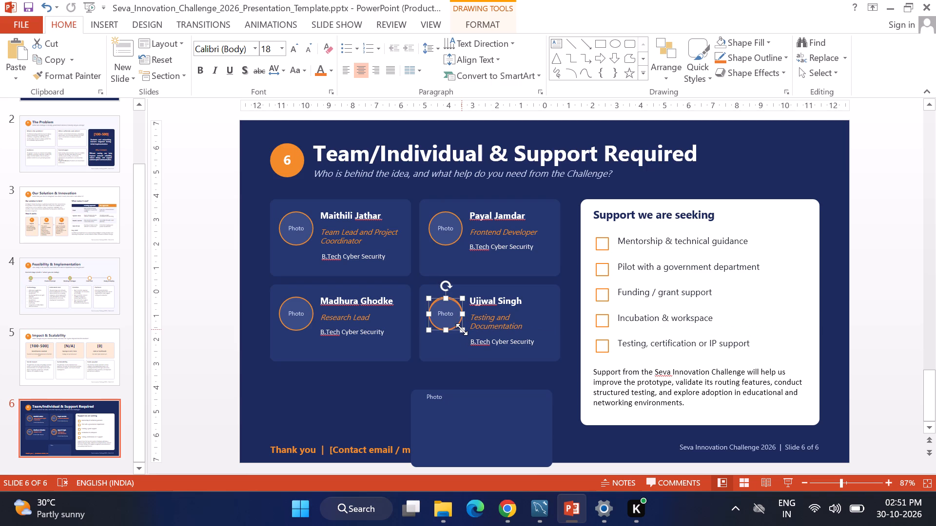
{"action": "left_click", "coordinate": [462, 296]}
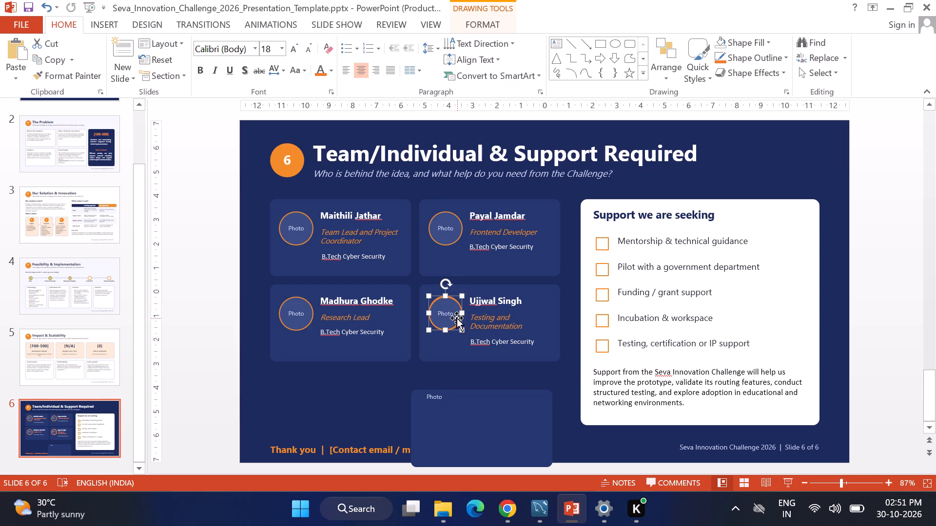
Move the fourth member's "Photo" label off its circle, and take the original filled circle to the area right of the blank card.
{"action": "left_click_drag", "start_coordinate": [457, 318], "coordinate": [477, 326]}
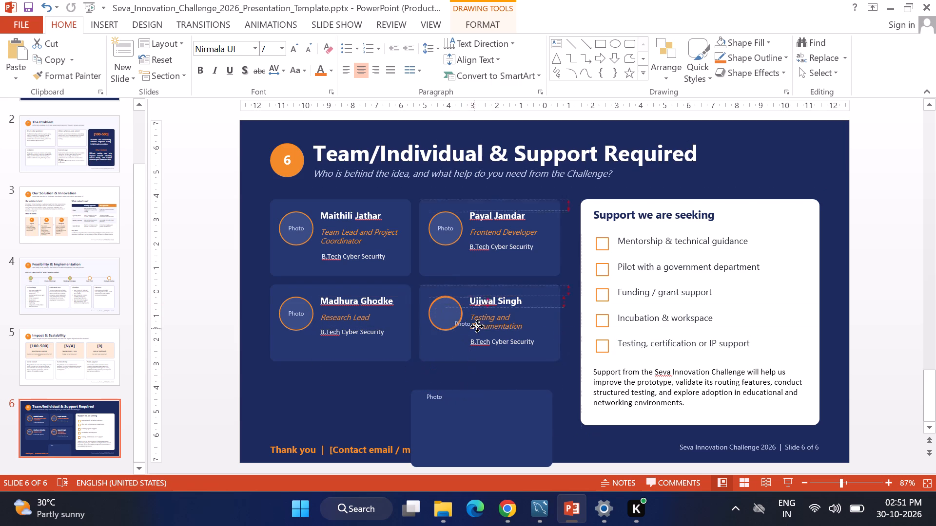
{"action": "left_click_drag", "start_coordinate": [477, 326], "coordinate": [491, 324]}
{"action": "left_click_drag", "start_coordinate": [451, 326], "coordinate": [371, 415]}
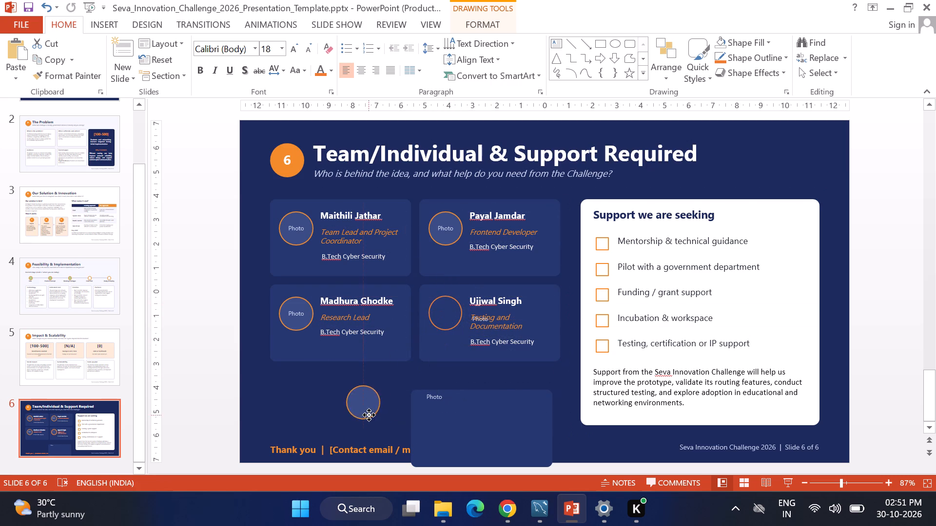
{"action": "left_click_drag", "start_coordinate": [371, 415], "coordinate": [565, 402]}
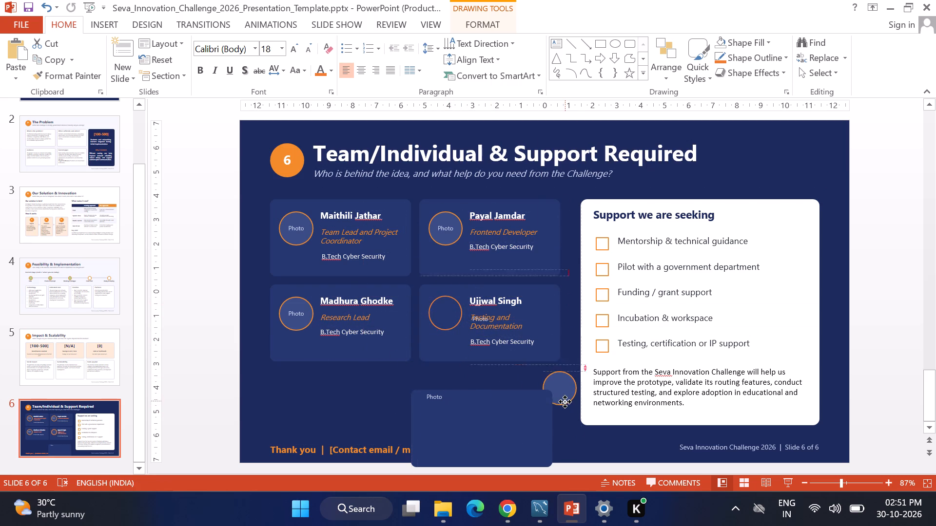
{"action": "left_click_drag", "start_coordinate": [565, 402], "coordinate": [564, 399]}
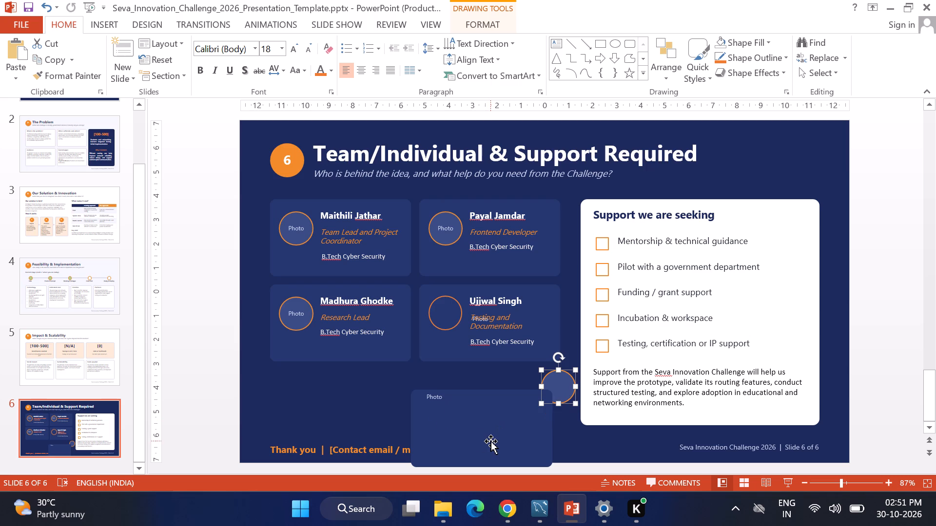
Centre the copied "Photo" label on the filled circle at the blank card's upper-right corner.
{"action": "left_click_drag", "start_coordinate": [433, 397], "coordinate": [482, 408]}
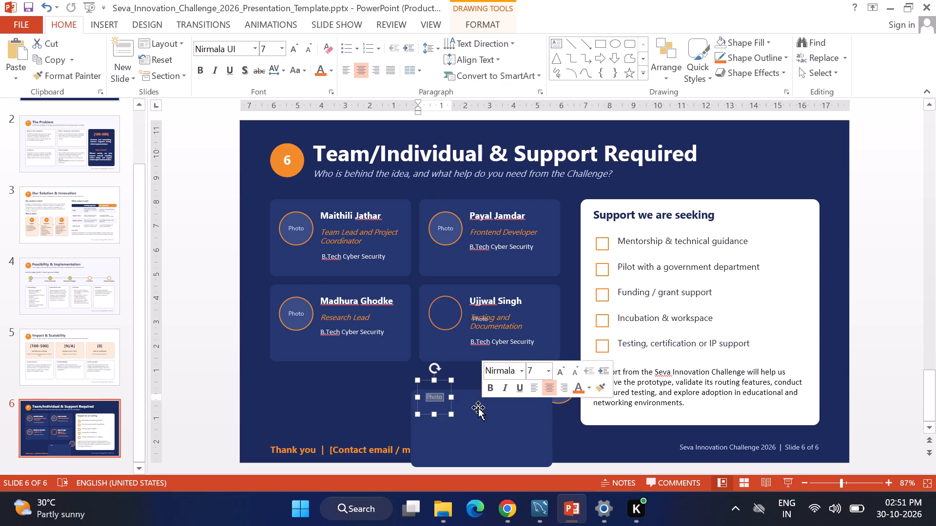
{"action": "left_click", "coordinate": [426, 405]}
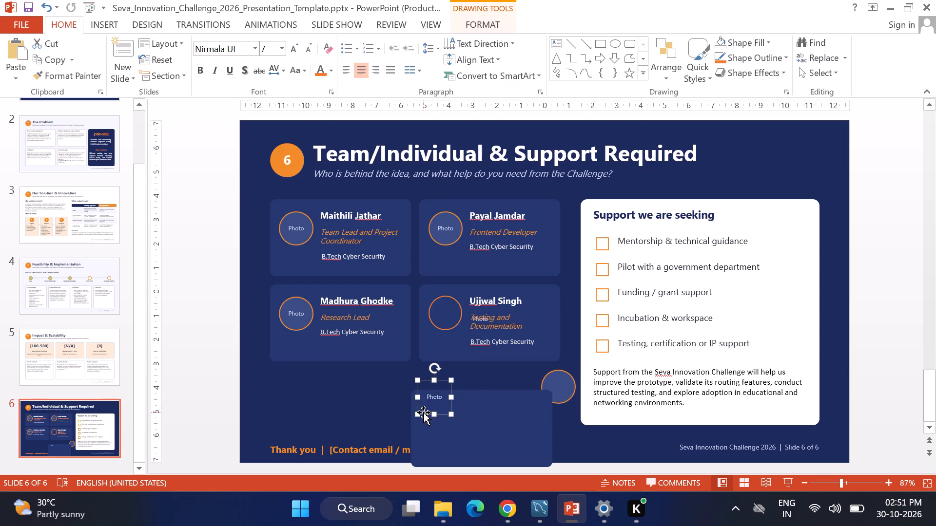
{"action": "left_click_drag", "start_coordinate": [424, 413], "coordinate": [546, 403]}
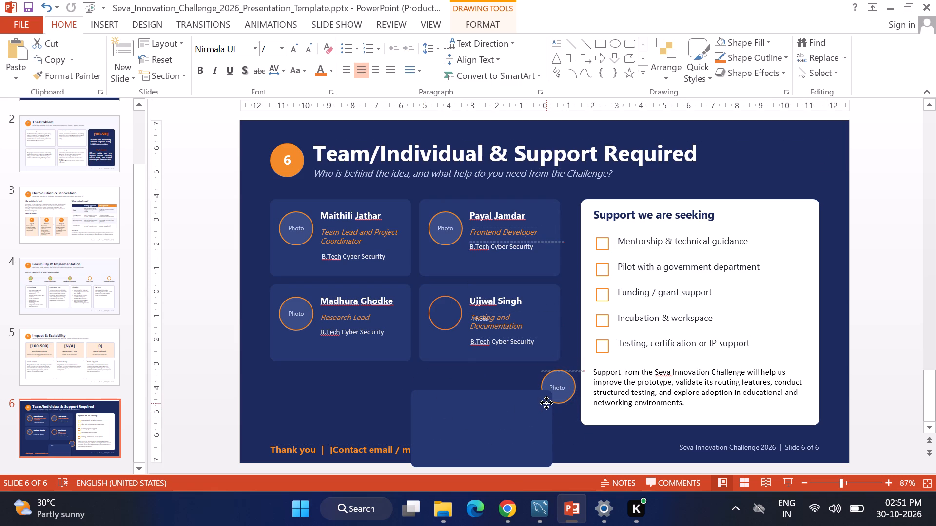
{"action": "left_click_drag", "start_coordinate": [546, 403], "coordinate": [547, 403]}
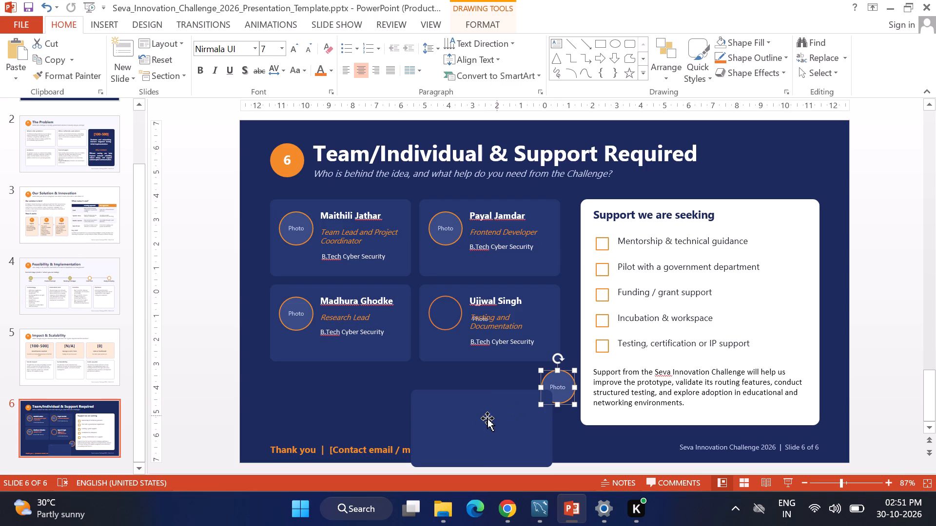
Move the blank card up and left, centred beneath the four team cards and above the "Thank you" line.
{"action": "left_click_drag", "start_coordinate": [481, 419], "coordinate": [414, 395]}
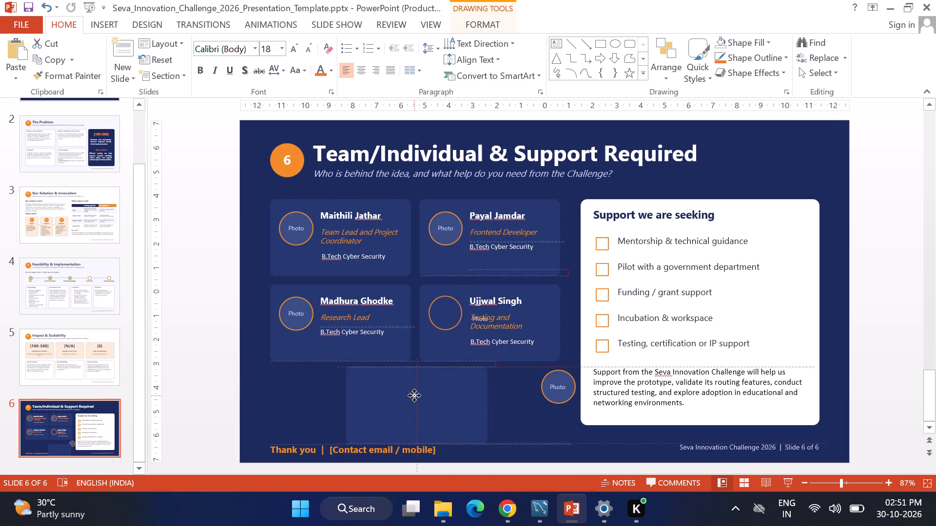
{"action": "left_click_drag", "start_coordinate": [414, 395], "coordinate": [413, 394]}
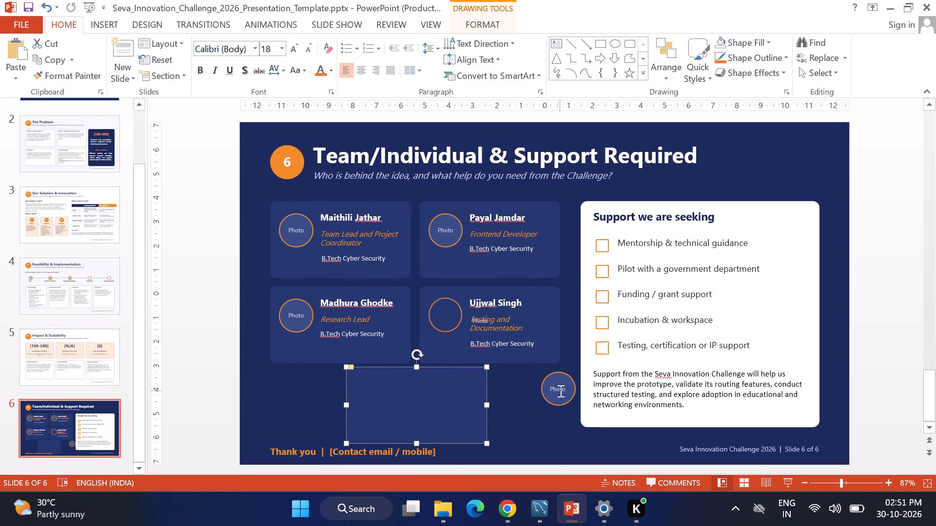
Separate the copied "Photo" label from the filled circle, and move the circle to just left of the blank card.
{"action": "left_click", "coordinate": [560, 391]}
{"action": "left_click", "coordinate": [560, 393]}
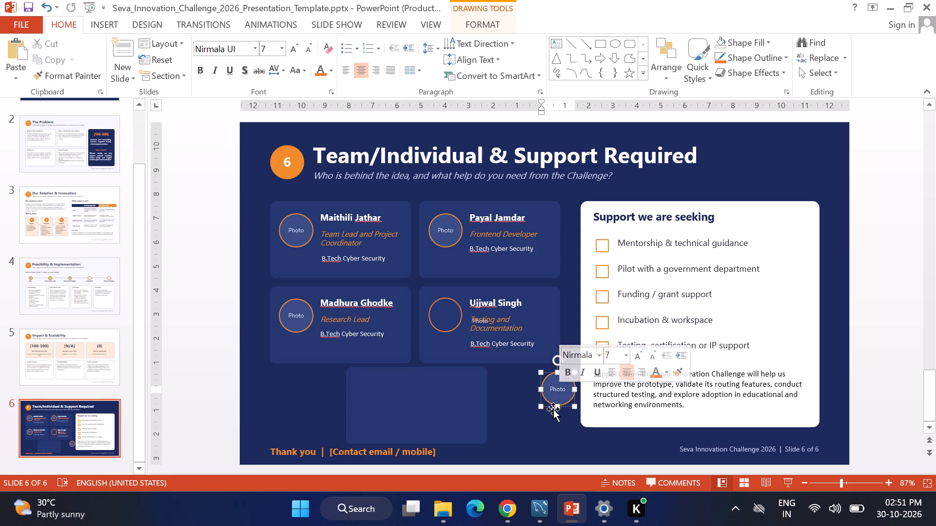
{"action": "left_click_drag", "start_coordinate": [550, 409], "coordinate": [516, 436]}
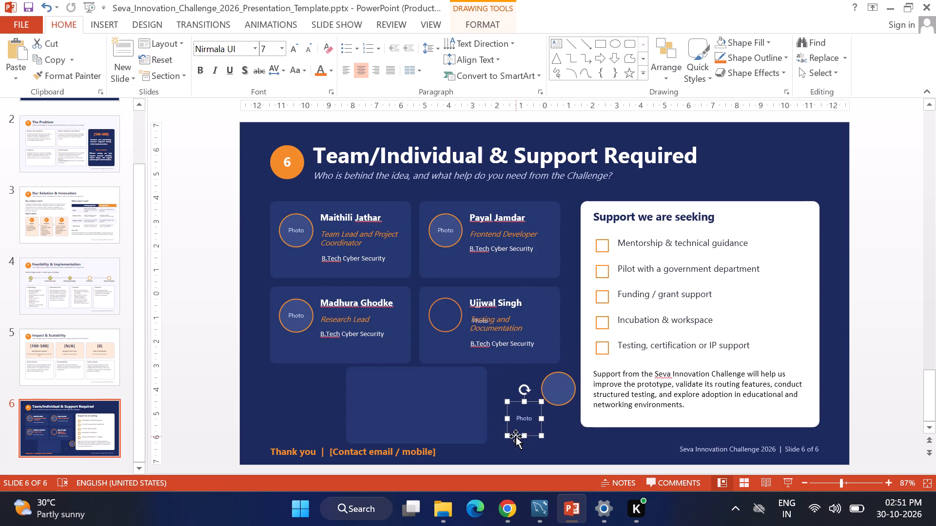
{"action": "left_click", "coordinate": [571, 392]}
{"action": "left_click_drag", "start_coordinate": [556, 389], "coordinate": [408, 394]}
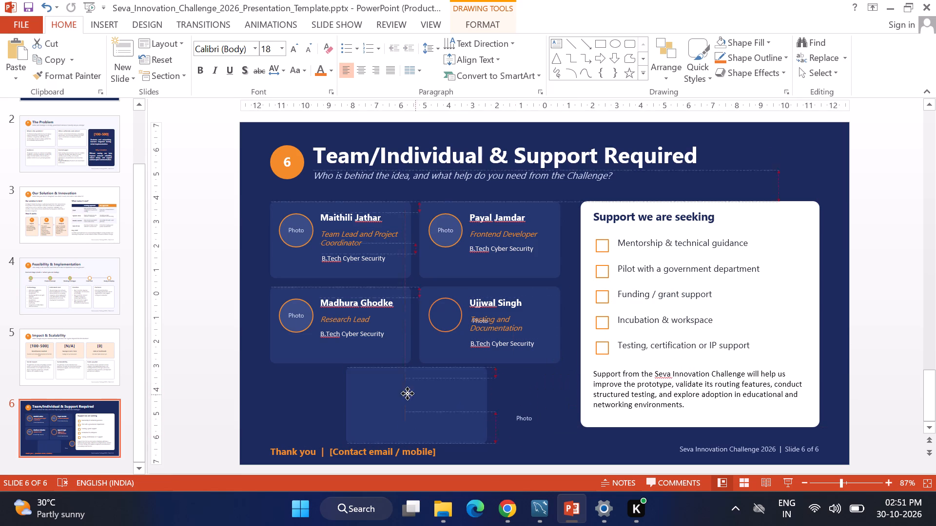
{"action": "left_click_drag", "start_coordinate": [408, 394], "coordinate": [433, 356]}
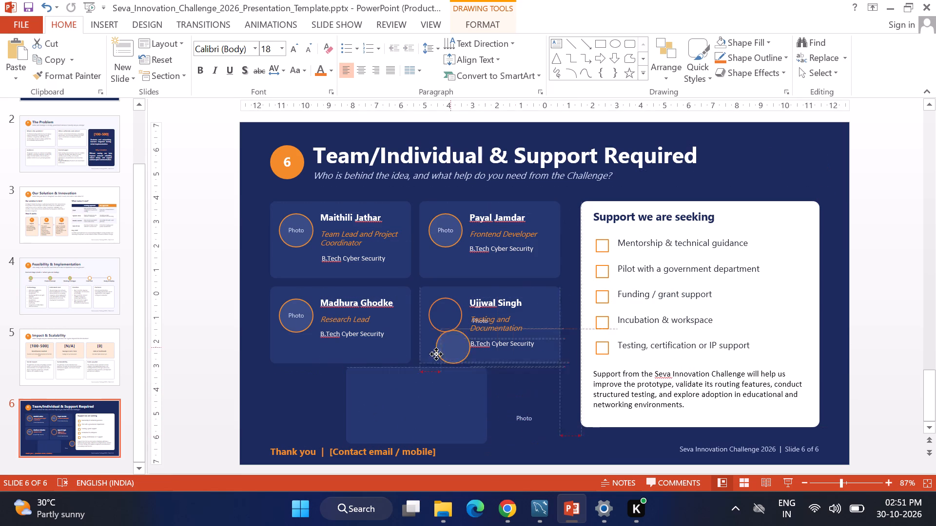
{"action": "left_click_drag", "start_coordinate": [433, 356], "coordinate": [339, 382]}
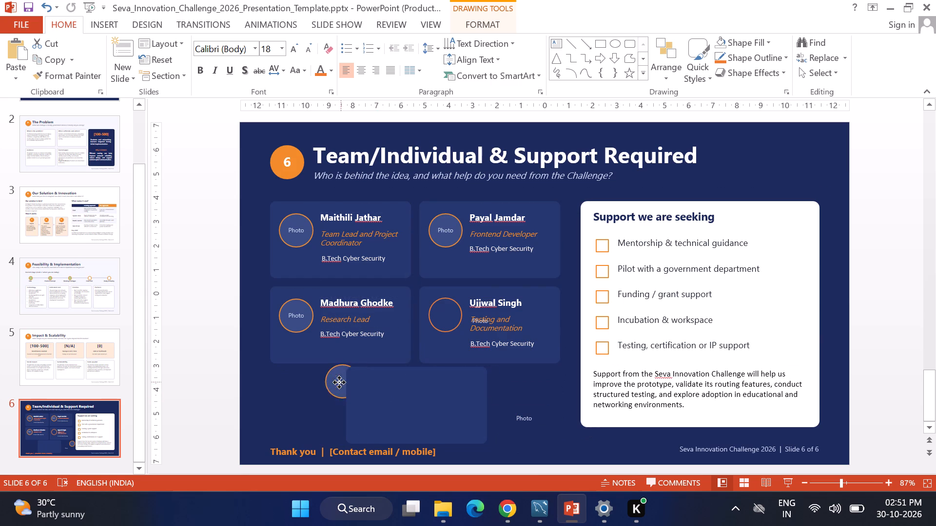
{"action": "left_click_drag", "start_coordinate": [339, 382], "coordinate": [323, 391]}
Send the blank fifth card to the back.
{"action": "left_click", "coordinate": [375, 394]}
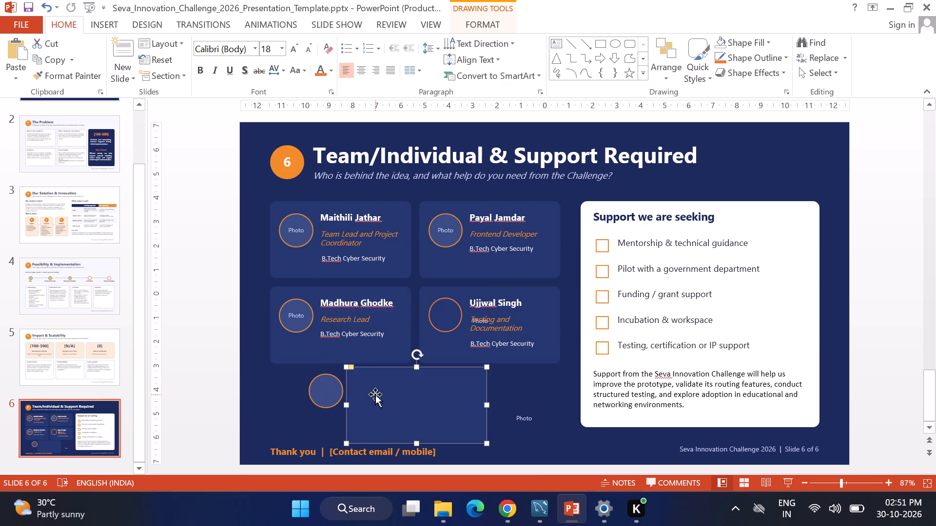
{"action": "right_click", "coordinate": [375, 394]}
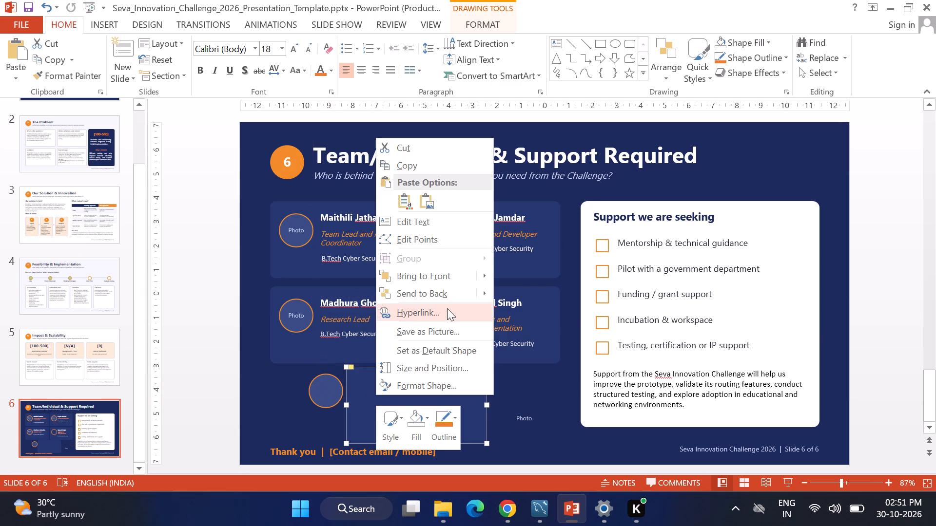
{"action": "left_click", "coordinate": [439, 291]}
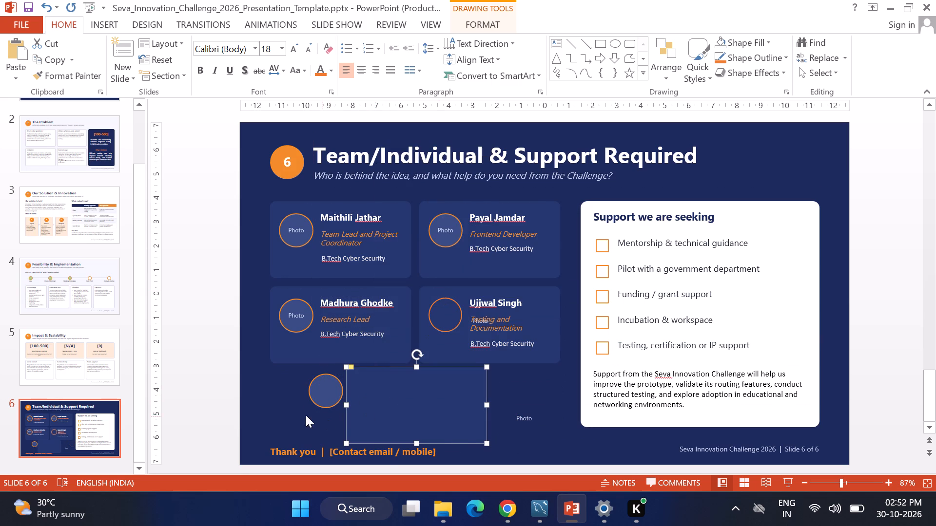
Place the filled circle inside the blank card near its upper-left corner, as in the other team cards.
{"action": "left_click_drag", "start_coordinate": [323, 395], "coordinate": [373, 409]}
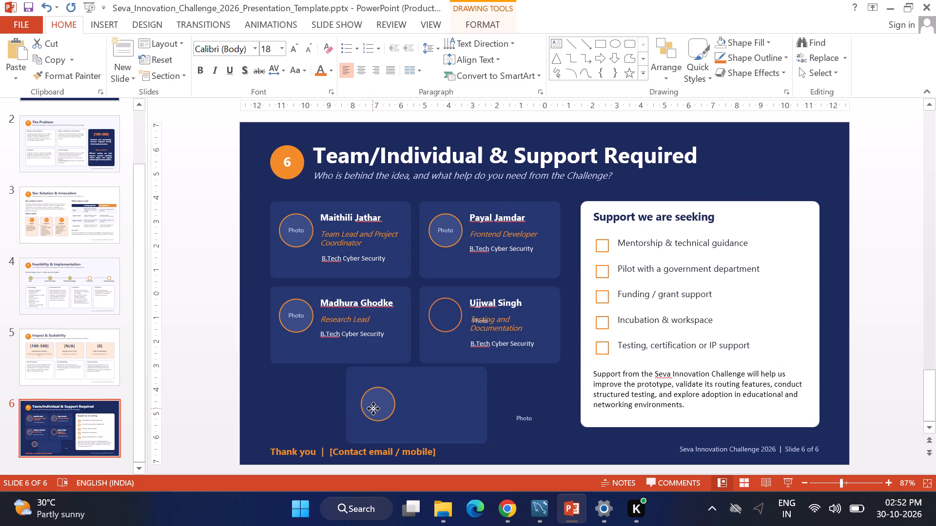
{"action": "left_click_drag", "start_coordinate": [373, 409], "coordinate": [370, 404]}
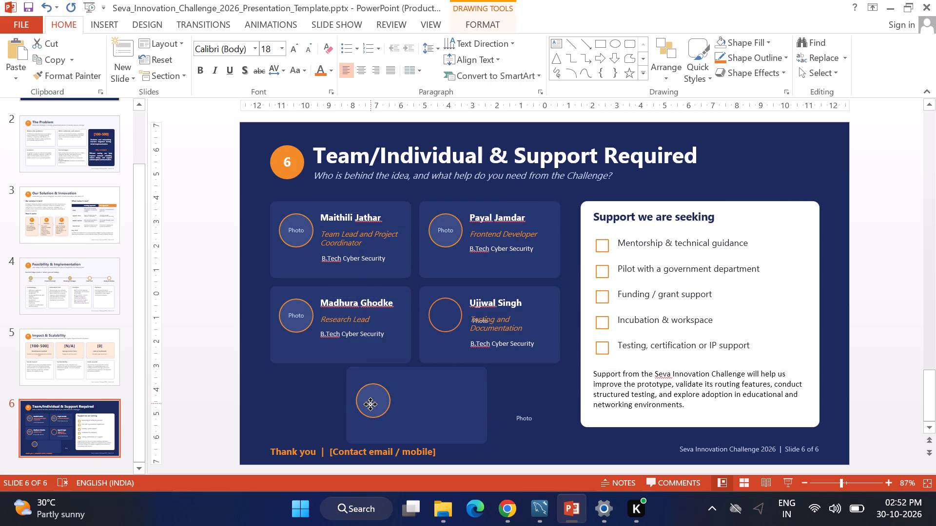
{"action": "left_click_drag", "start_coordinate": [370, 404], "coordinate": [370, 400]}
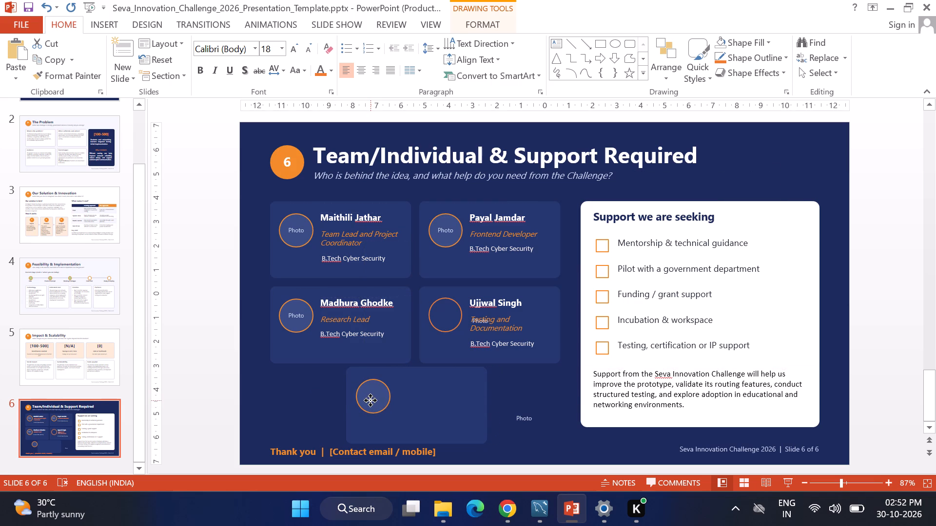
{"action": "left_click_drag", "start_coordinate": [370, 400], "coordinate": [370, 397]}
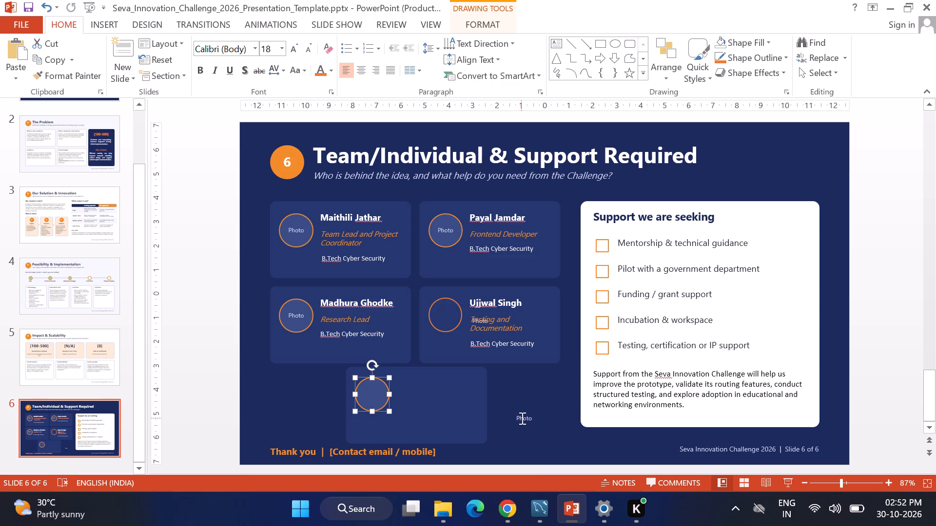
Set the fifth card's photo circle to No Fill, keeping its orange outline.
{"action": "left_click", "coordinate": [521, 418]}
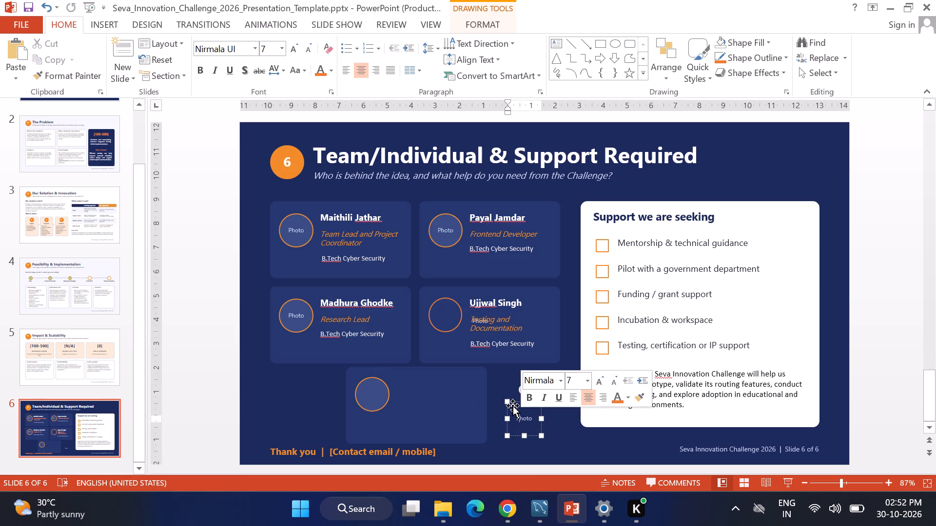
{"action": "left_click", "coordinate": [369, 397]}
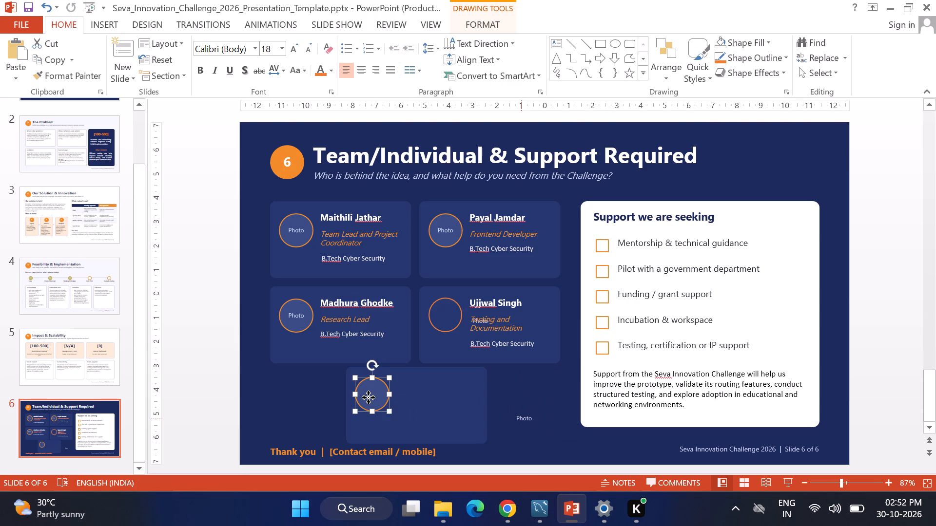
{"action": "left_click", "coordinate": [758, 39]}
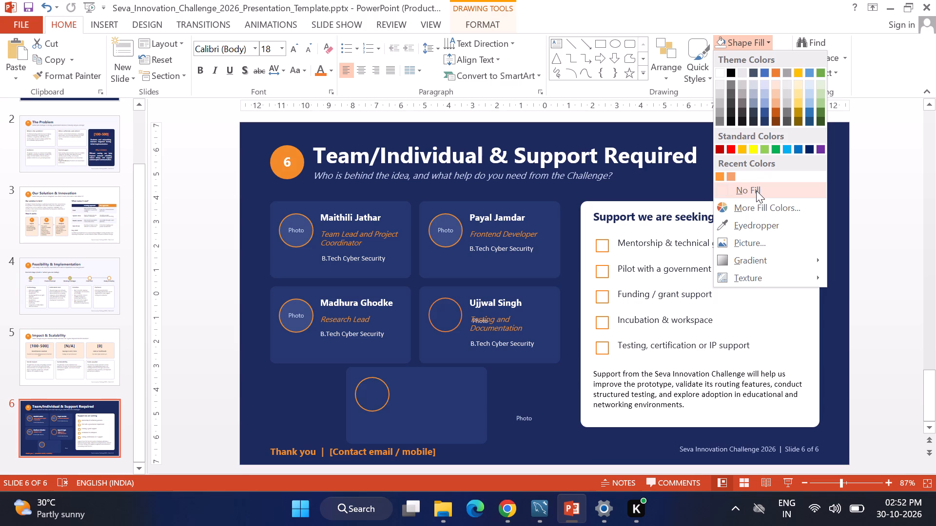
{"action": "left_click", "coordinate": [756, 190]}
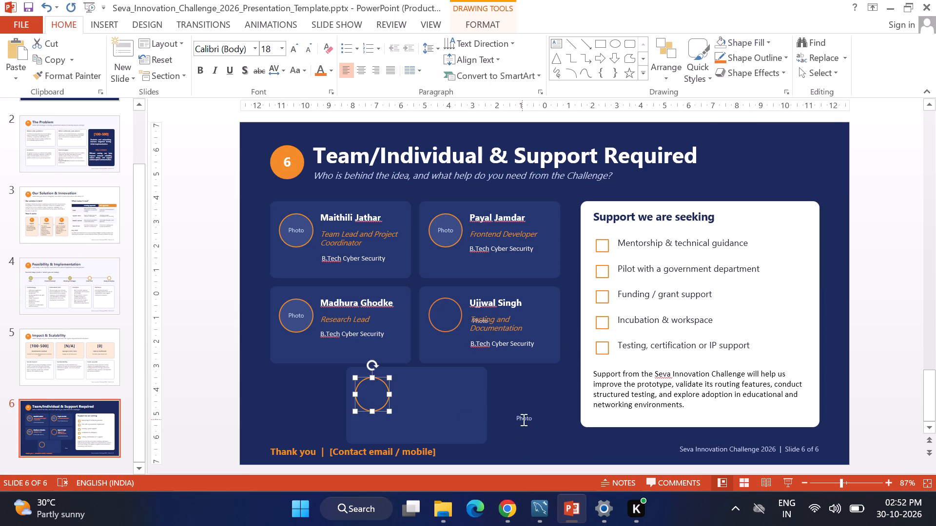
Centre the copied "Photo" label inside the fifth card's circle.
{"action": "left_click", "coordinate": [525, 418]}
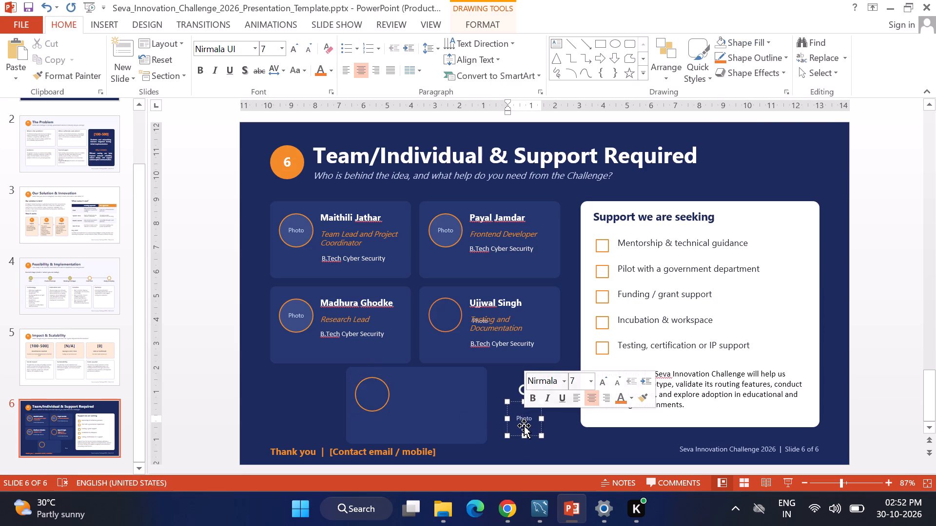
{"action": "left_click_drag", "start_coordinate": [524, 426], "coordinate": [370, 402]}
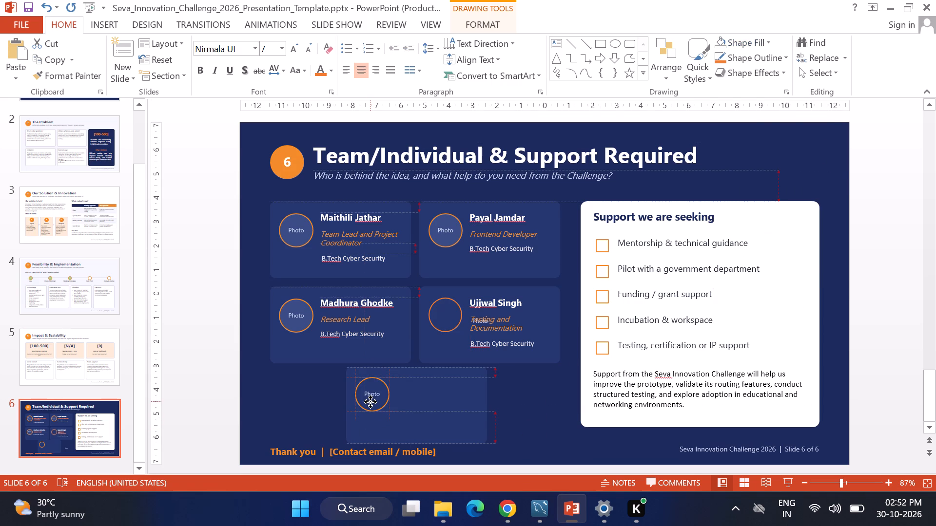
{"action": "left_click_drag", "start_coordinate": [370, 402], "coordinate": [370, 400]}
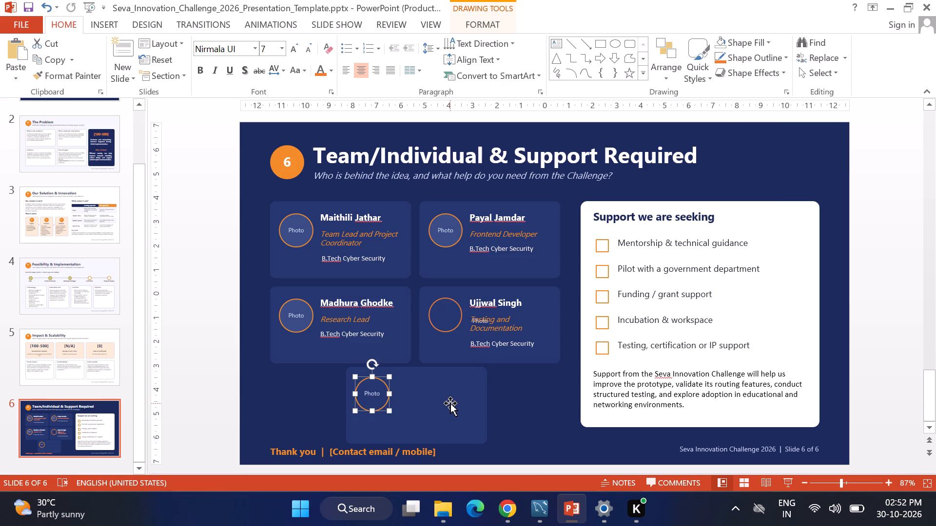
Move the stray "Photo" label into the fourth card's circle, shifting the overlapping "Testing and Documentation" text out of the way.
{"action": "left_click", "coordinate": [303, 314]}
{"action": "left_click", "coordinate": [303, 314]}
{"action": "double_click", "coordinate": [303, 314]}
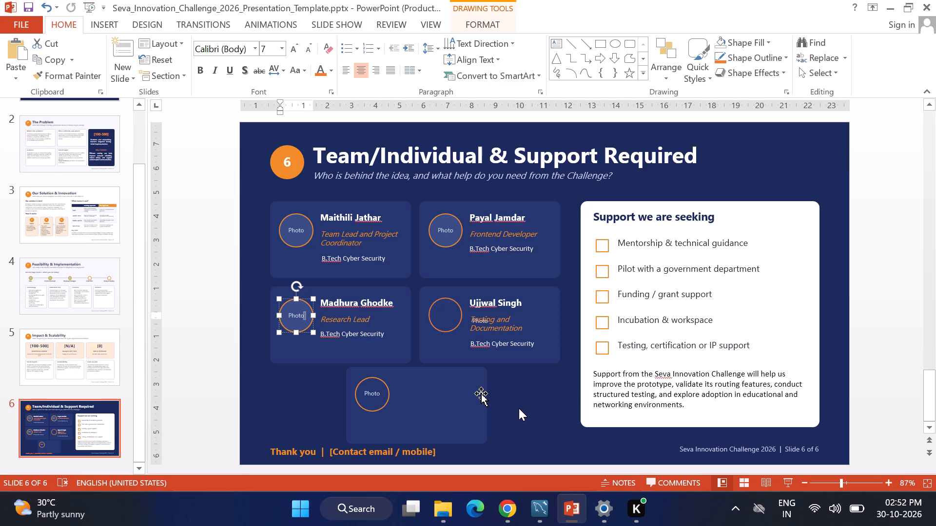
{"action": "left_click", "coordinate": [478, 319]}
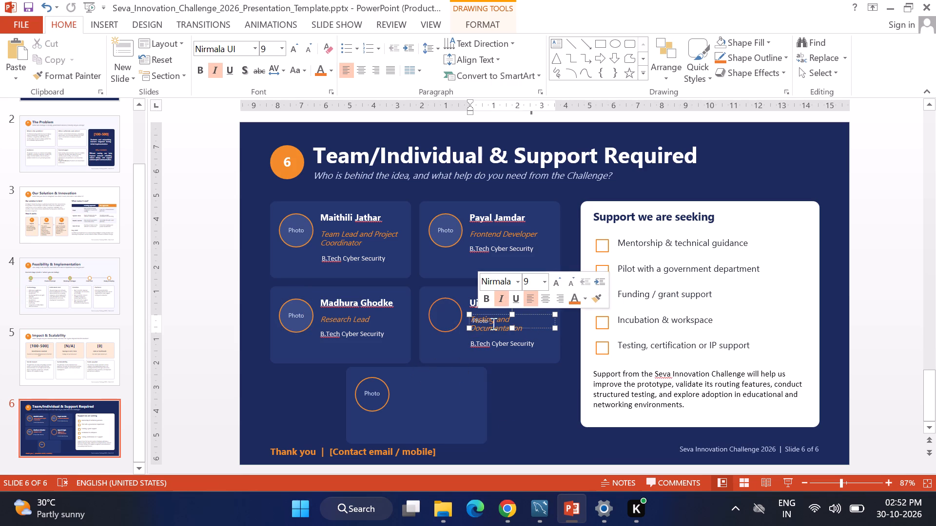
{"action": "left_click", "coordinate": [470, 318]}
{"action": "left_click_drag", "start_coordinate": [470, 318], "coordinate": [445, 330]}
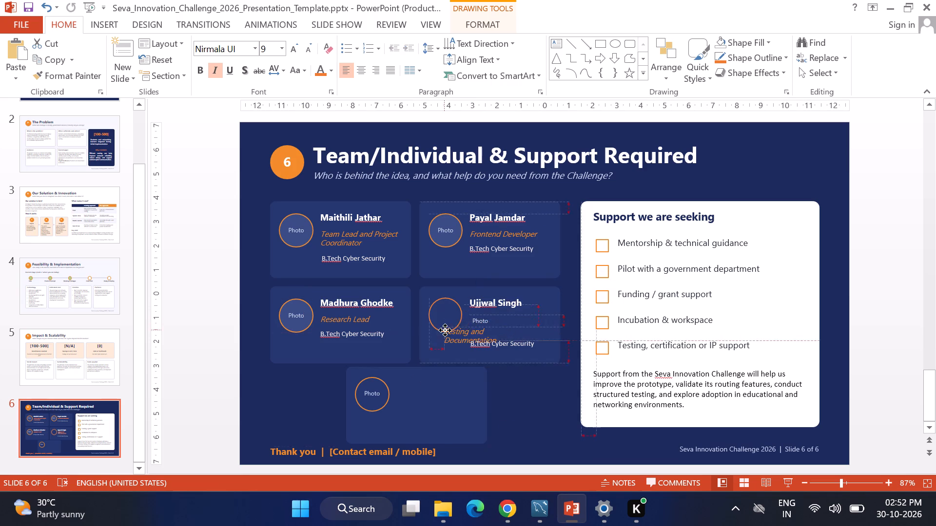
{"action": "left_click_drag", "start_coordinate": [445, 330], "coordinate": [487, 349]}
{"action": "left_click", "coordinate": [482, 320]}
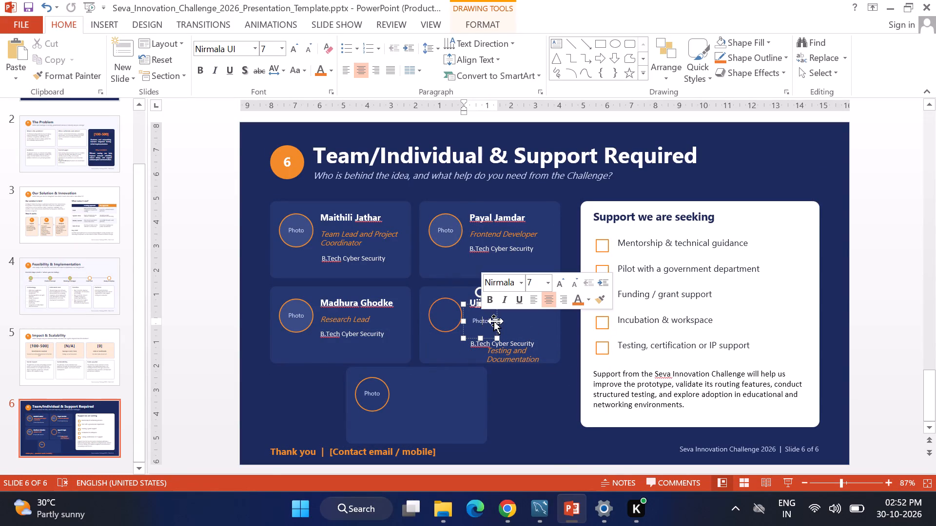
{"action": "left_click_drag", "start_coordinate": [498, 333], "coordinate": [463, 326]}
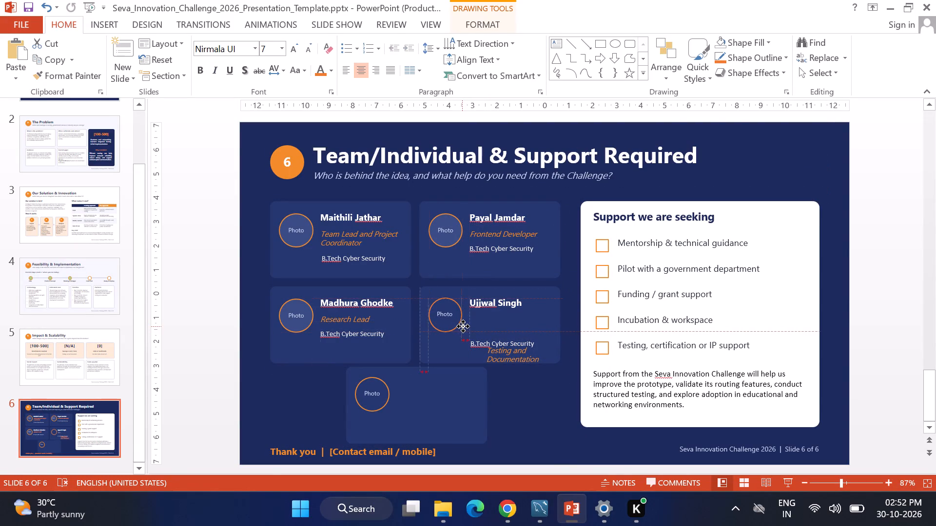
{"action": "left_click_drag", "start_coordinate": [463, 326], "coordinate": [463, 327]}
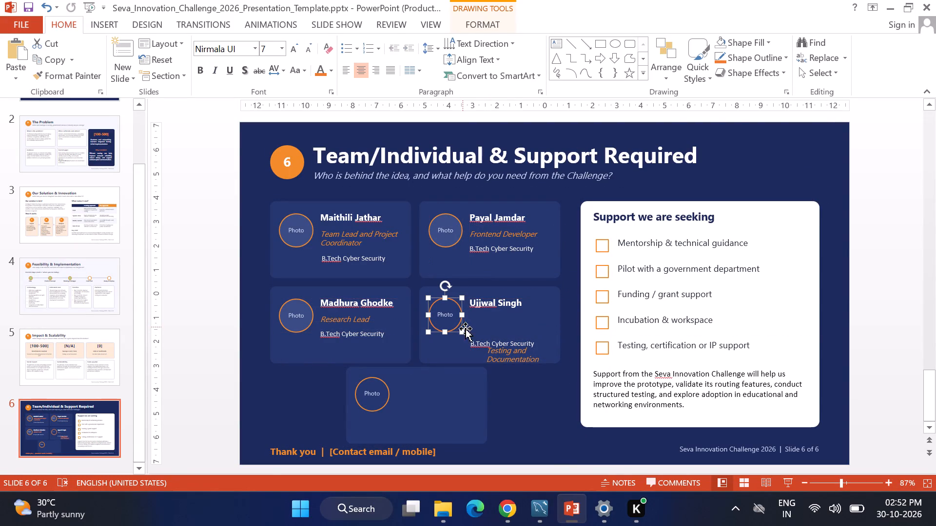
Put "Testing and Documentation" back under the fourth member's name, moving the overlapping "B.Tech Cyber Security" text box out of the way.
{"action": "left_click", "coordinate": [524, 358]}
{"action": "left_click", "coordinate": [524, 358]}
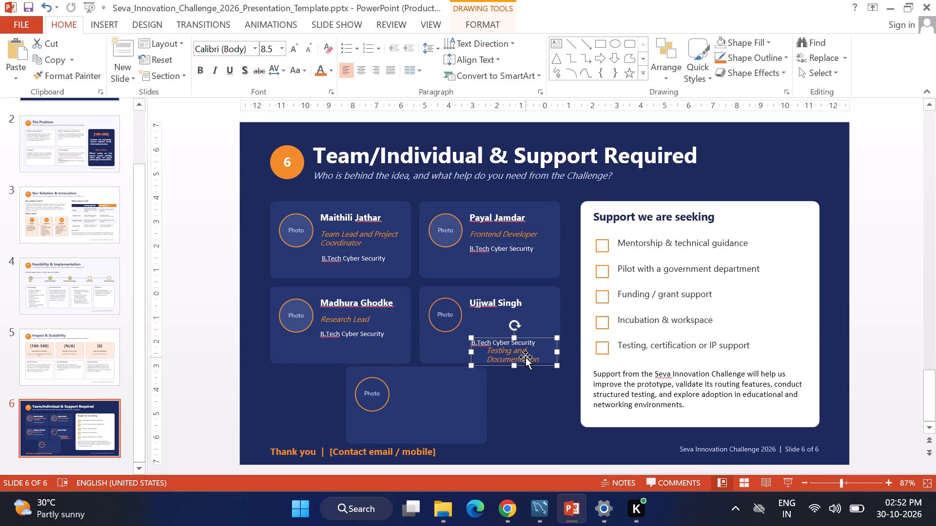
{"action": "left_click", "coordinate": [549, 365]}
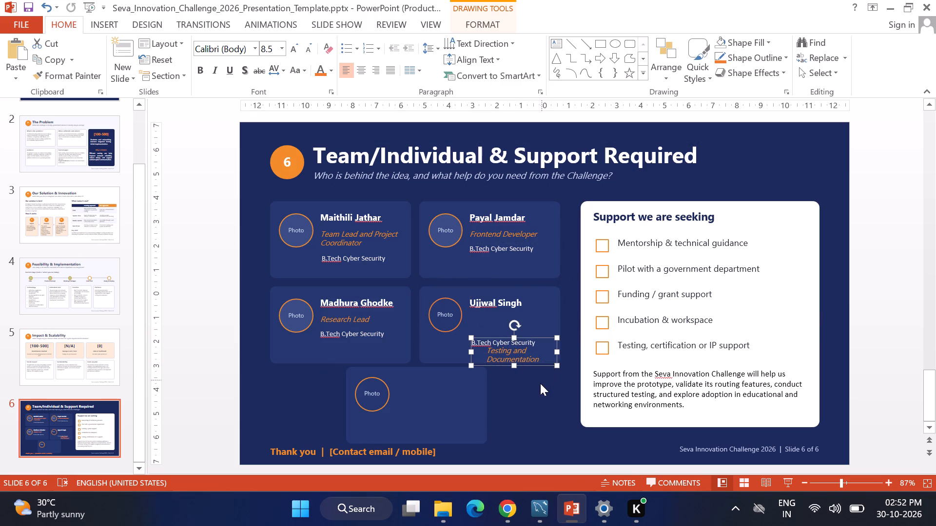
{"action": "left_click", "coordinate": [540, 385]}
{"action": "left_click", "coordinate": [516, 360]}
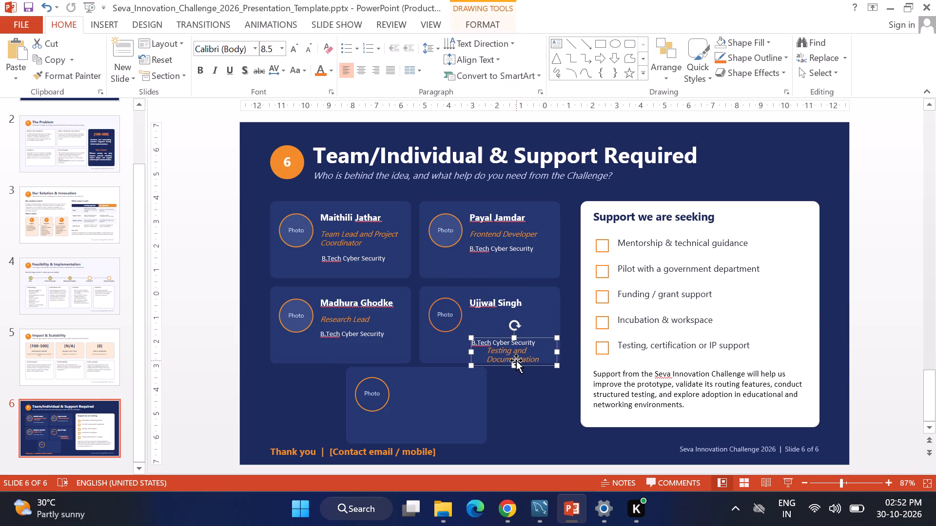
{"action": "left_click_drag", "start_coordinate": [516, 360], "coordinate": [525, 400]}
{"action": "left_click", "coordinate": [511, 356]}
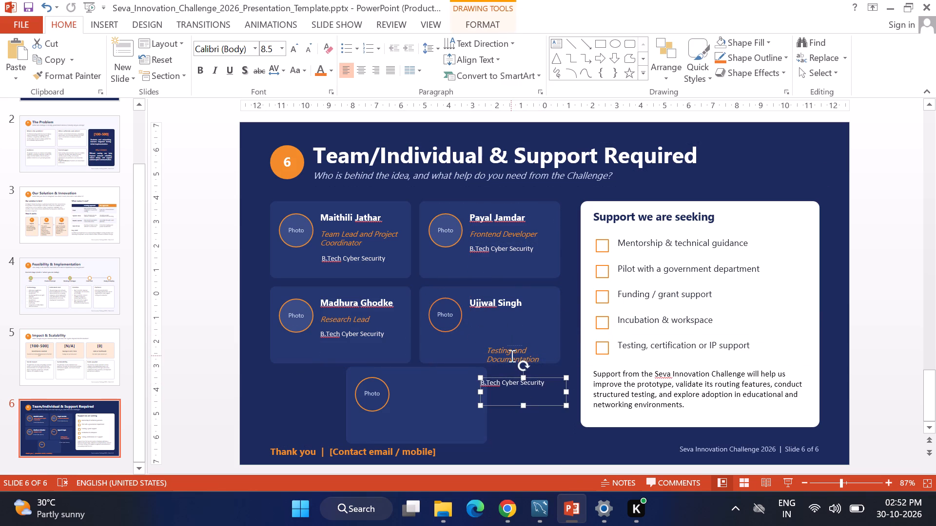
{"action": "left_click_drag", "start_coordinate": [505, 345], "coordinate": [486, 314]}
Place the "B.Tech Cyber Security" line in the fourth card, just below the role and aligned with its left edge.
{"action": "left_click", "coordinate": [513, 388]}
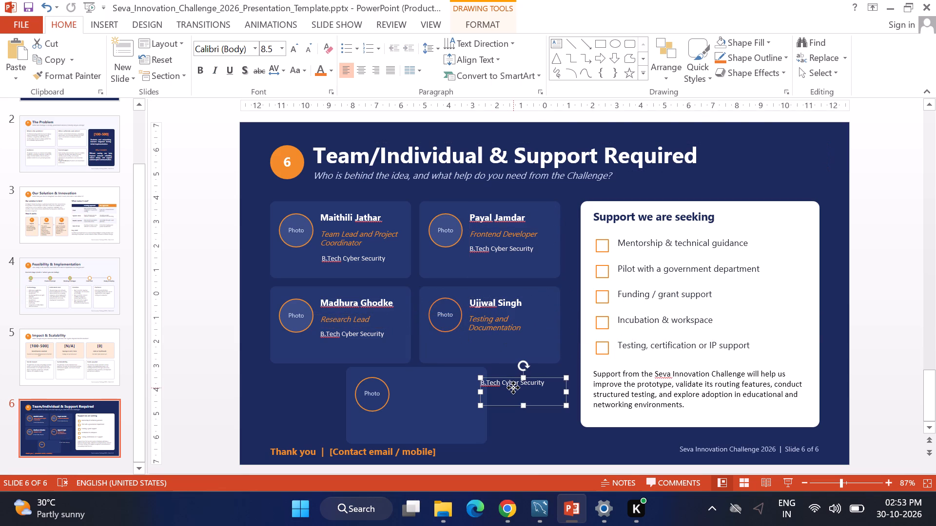
{"action": "left_click_drag", "start_coordinate": [511, 376], "coordinate": [500, 338]}
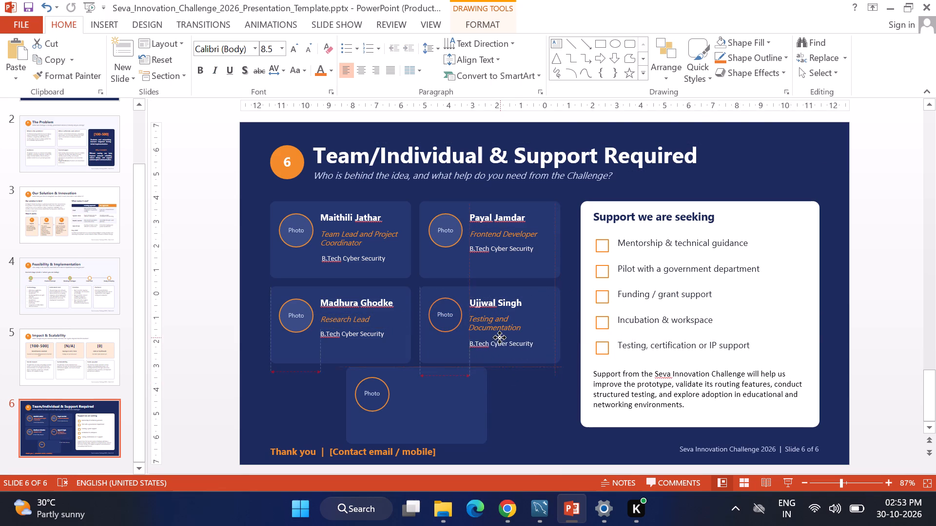
{"action": "left_click_drag", "start_coordinate": [500, 338], "coordinate": [498, 336]}
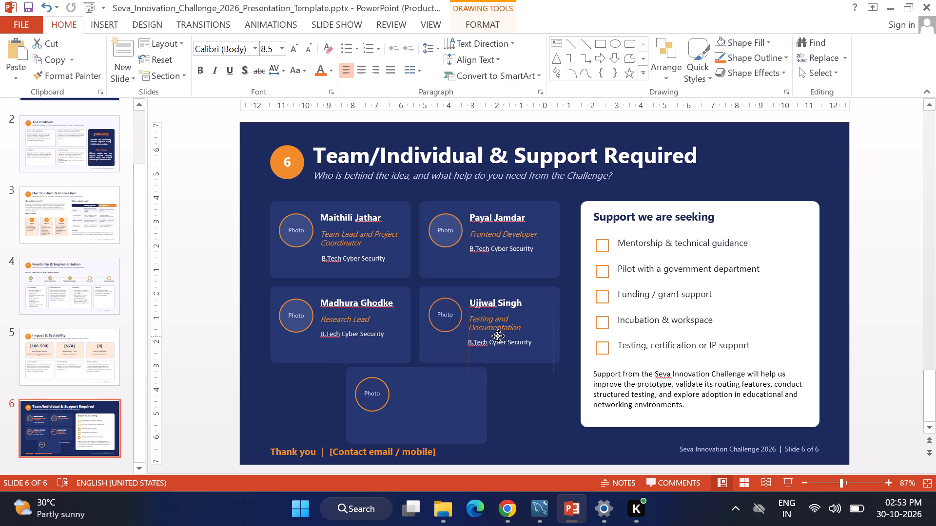
{"action": "left_click_drag", "start_coordinate": [498, 336], "coordinate": [498, 336]}
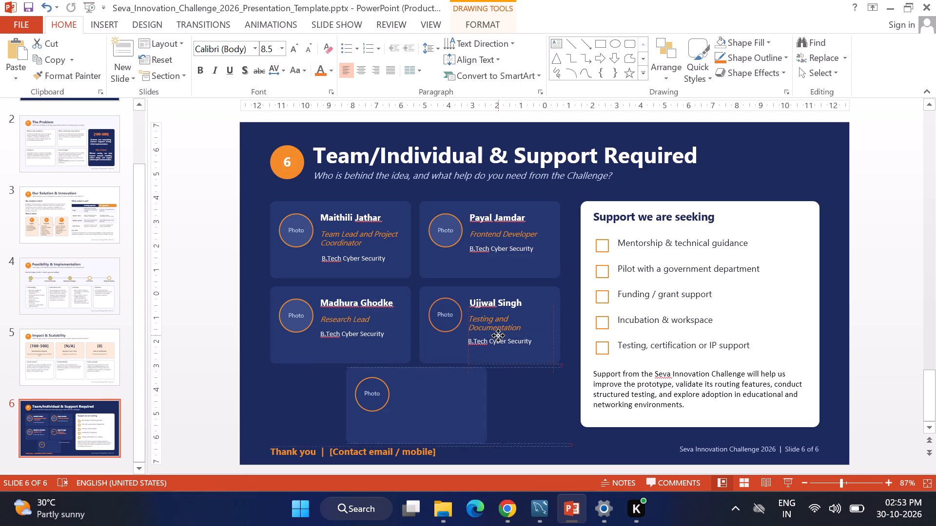
{"action": "left_click_drag", "start_coordinate": [498, 336], "coordinate": [498, 337]}
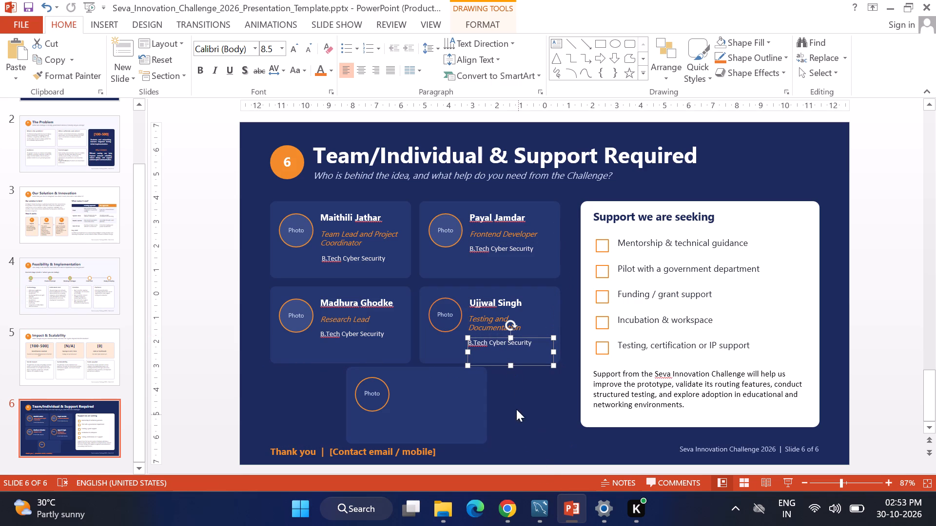
Shorten the fourth card's "B.Tech Cyber Security" text box from below so it fits inside the card.
{"action": "left_click_drag", "start_coordinate": [511, 366], "coordinate": [509, 354]}
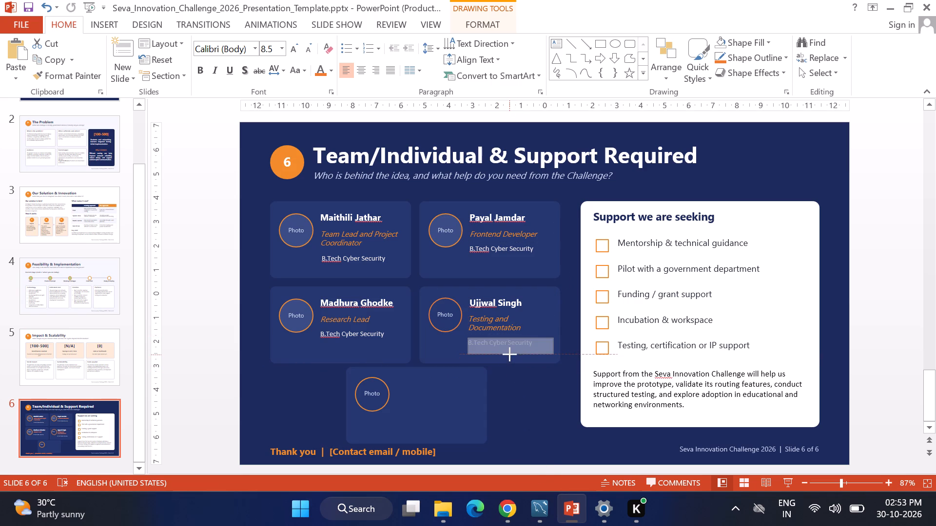
{"action": "left_click_drag", "start_coordinate": [509, 354], "coordinate": [509, 353]}
{"action": "left_click", "coordinate": [539, 397]}
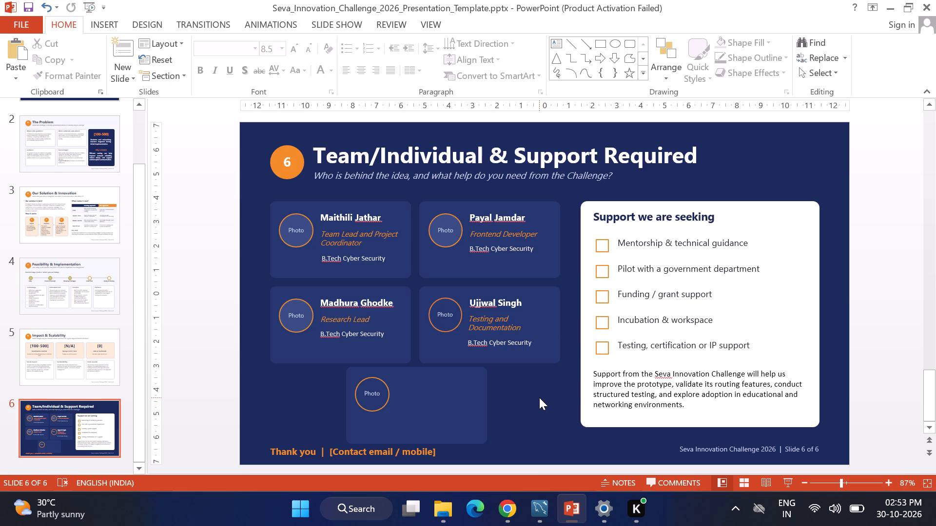
Add a text box with the fifth member's name beside the photo circle, sized so the name fits on one line.
{"action": "left_click", "coordinate": [558, 46]}
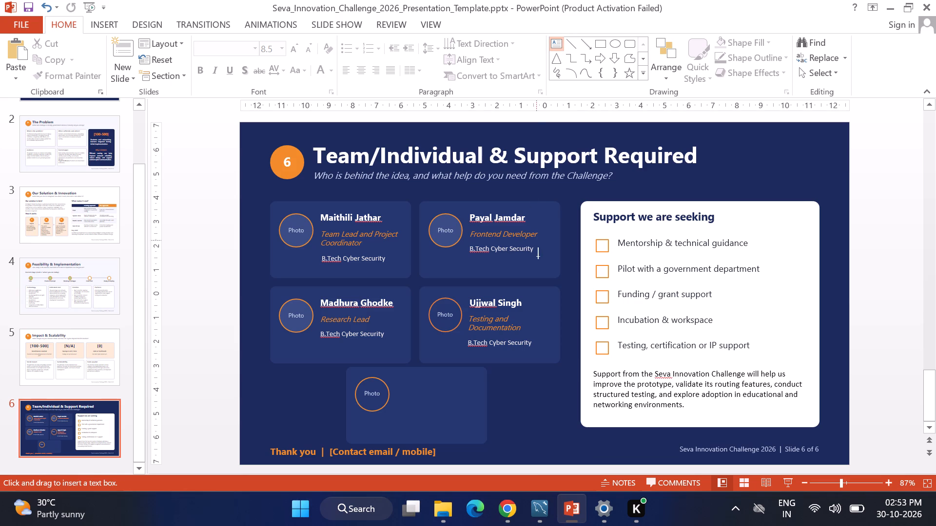
{"action": "left_click", "coordinate": [397, 386]}
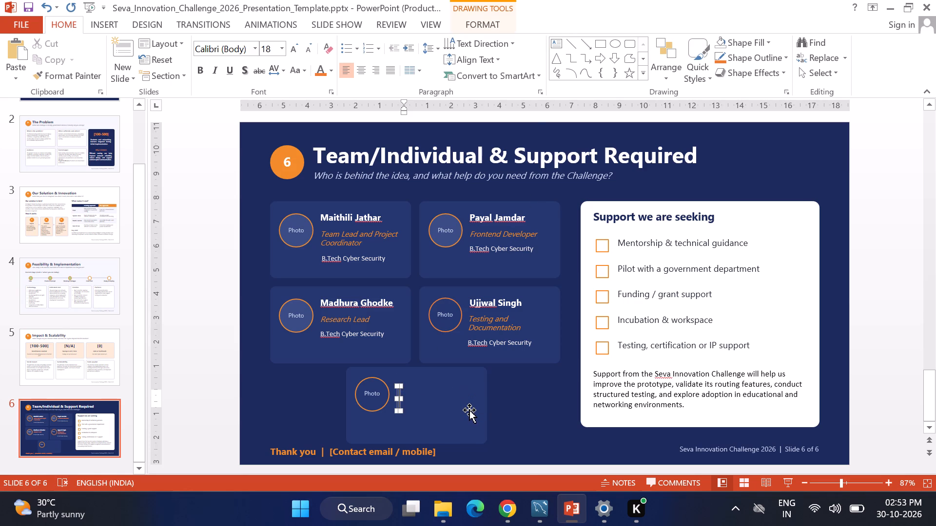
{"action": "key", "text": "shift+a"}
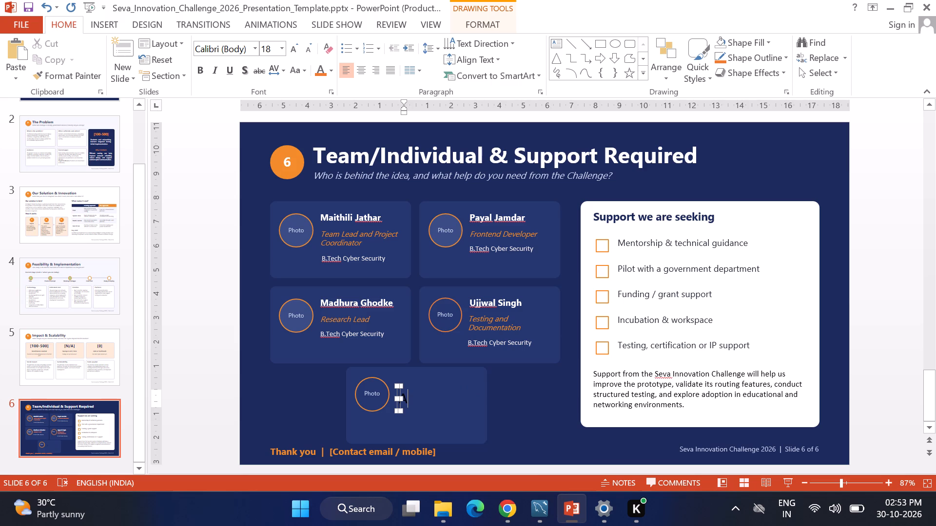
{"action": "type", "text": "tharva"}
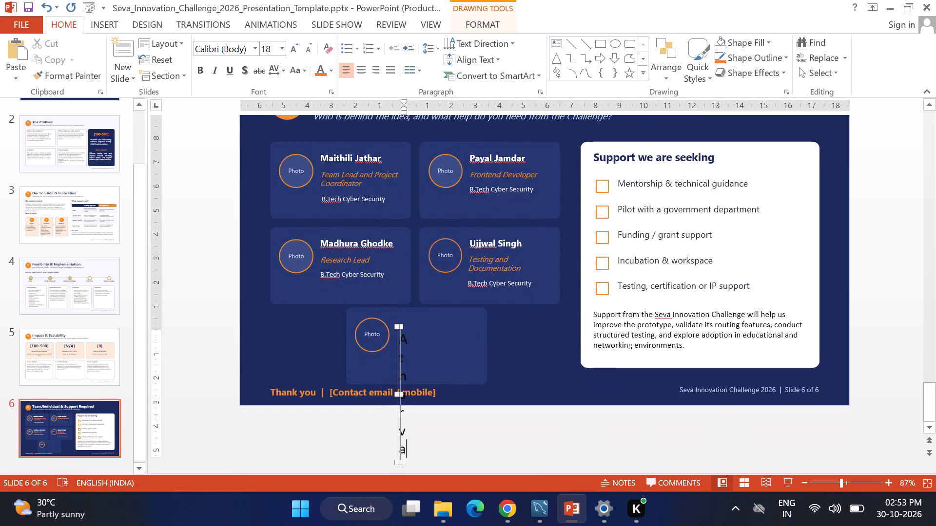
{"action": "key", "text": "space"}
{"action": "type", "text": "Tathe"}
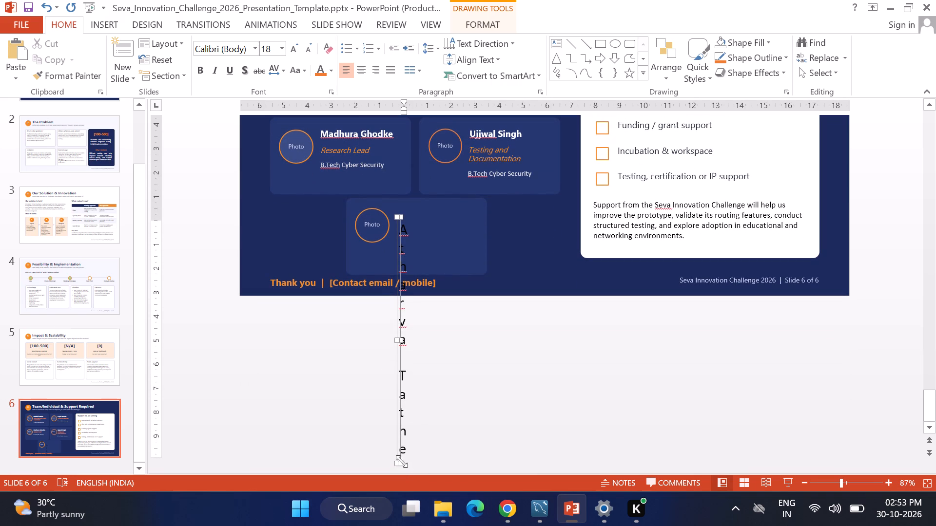
{"action": "left_click_drag", "start_coordinate": [402, 461], "coordinate": [505, 237]}
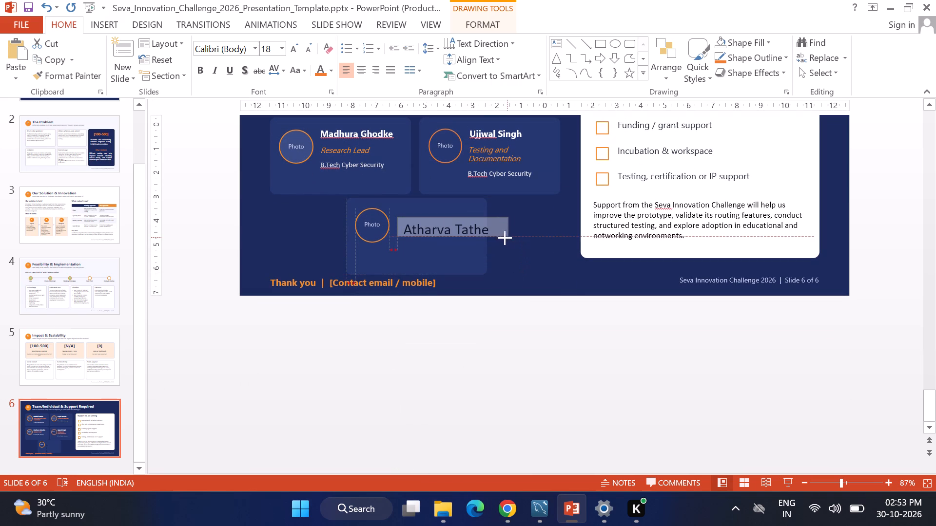
{"action": "left_click_drag", "start_coordinate": [505, 237], "coordinate": [496, 240]}
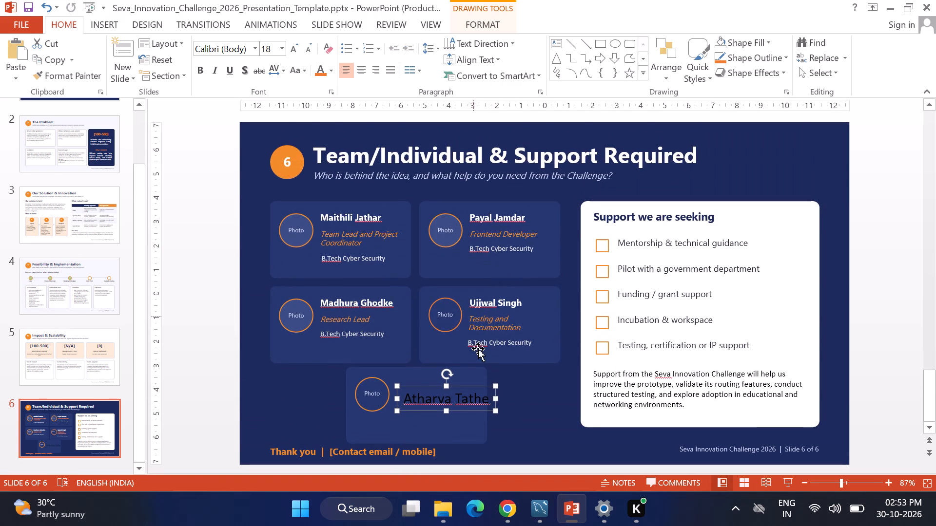
Change the fifth member's name to white text.
{"action": "triple_click", "coordinate": [454, 400]}
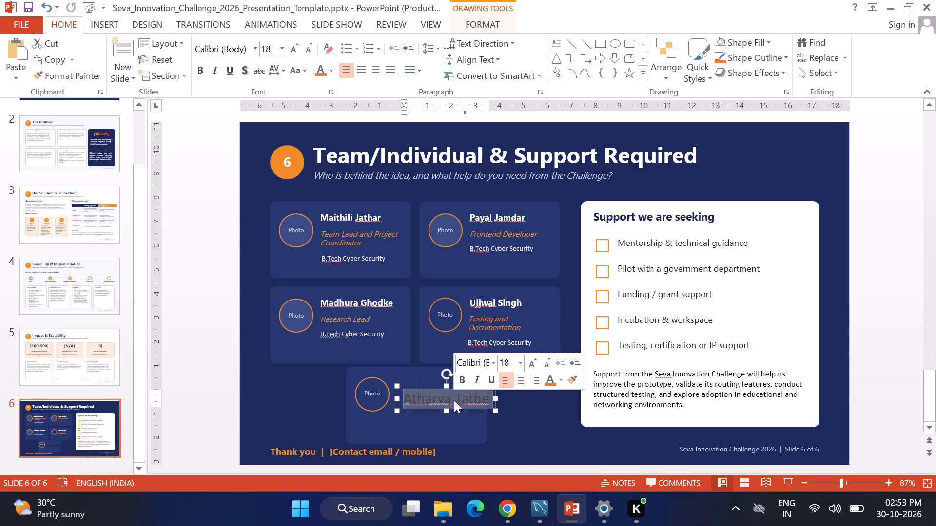
{"action": "left_click", "coordinate": [330, 69]}
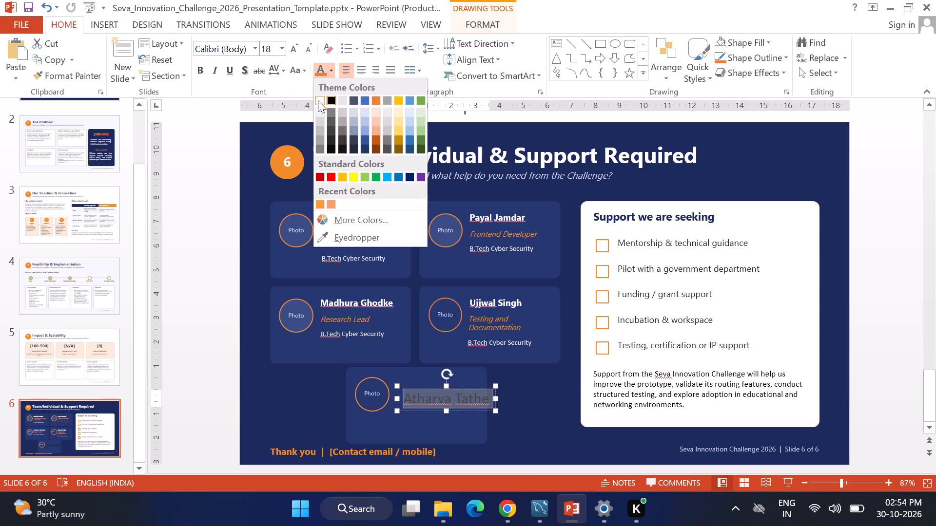
{"action": "left_click", "coordinate": [322, 100]}
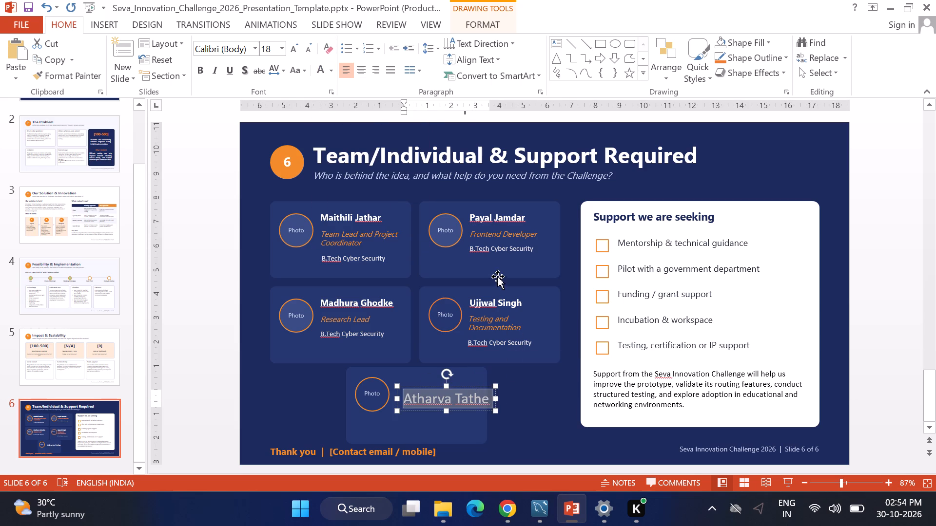
Set the fifth member's name to font size 10.5, matching the name in the fourth card.
{"action": "left_click", "coordinate": [487, 303]}
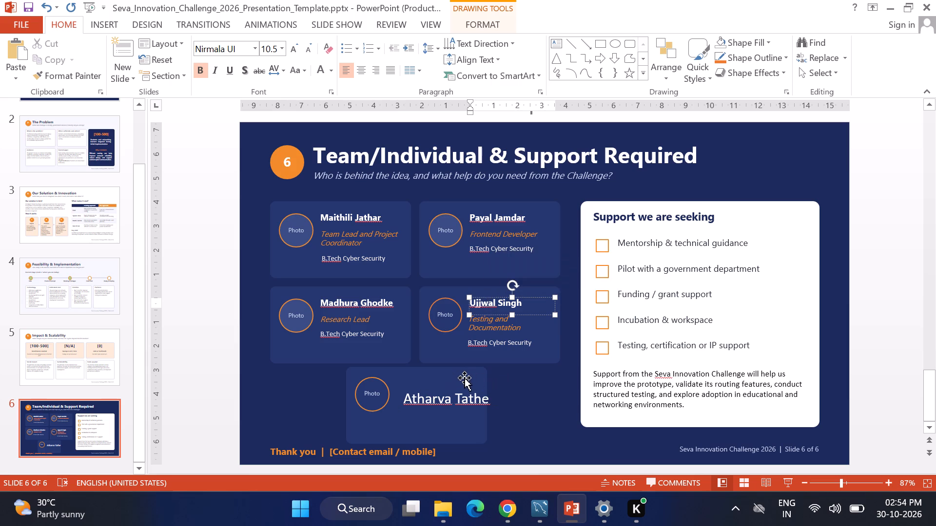
{"action": "left_click", "coordinate": [466, 398]}
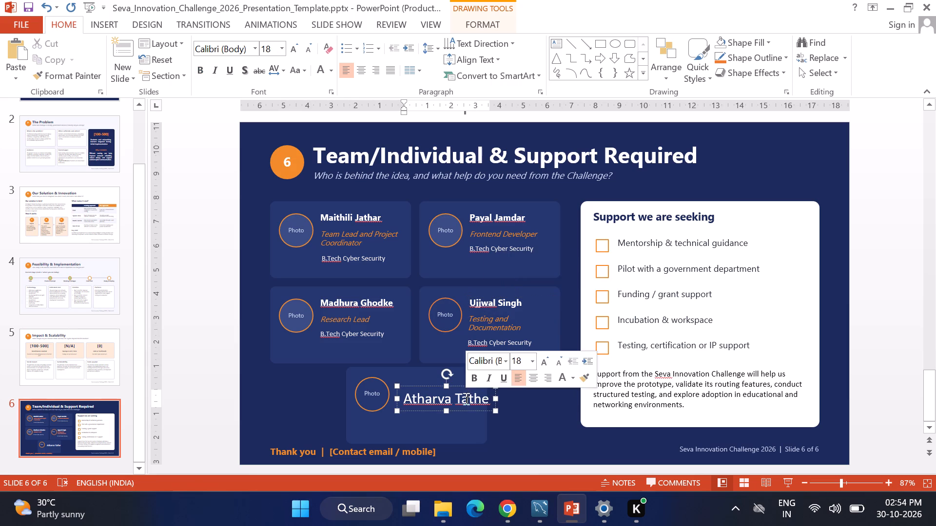
{"action": "triple_click", "coordinate": [465, 398]}
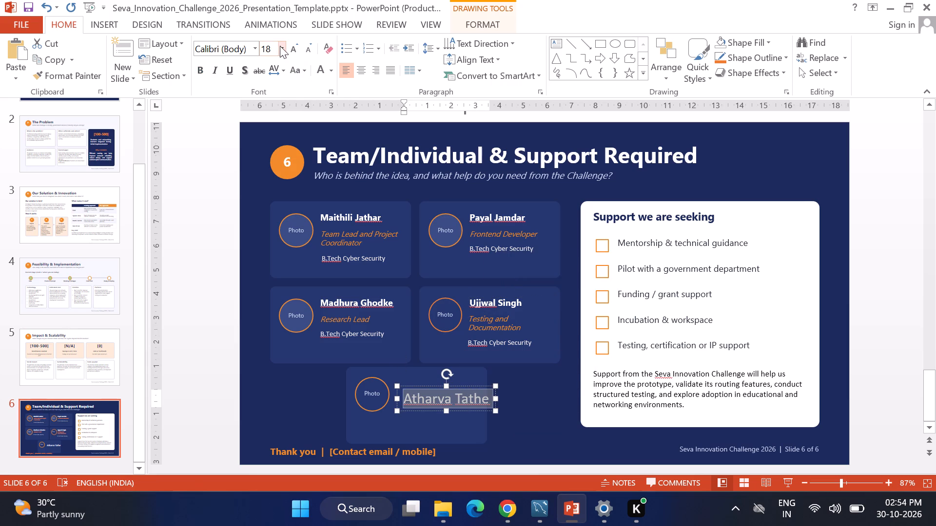
{"action": "left_click", "coordinate": [280, 46]}
{"action": "left_click", "coordinate": [275, 105]}
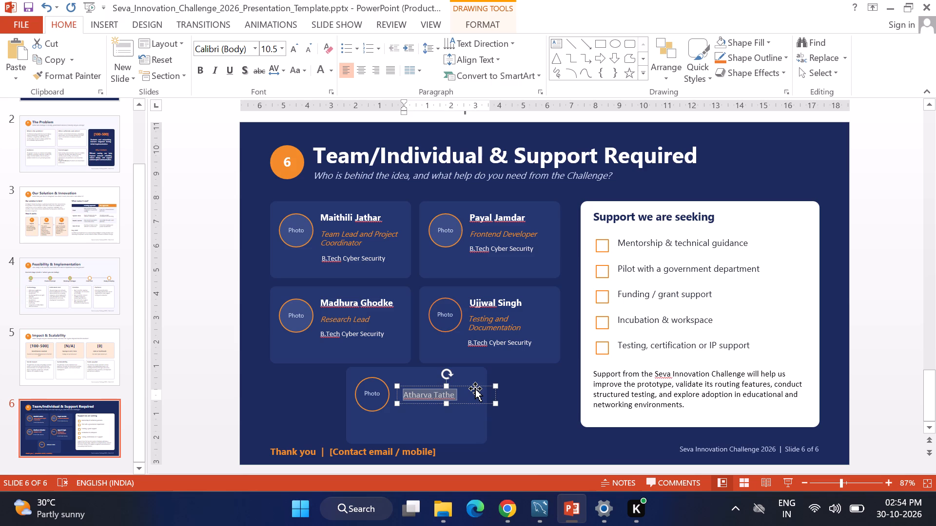
Move the fifth member's name up and slightly left, near the card's top edge beside the photo circle.
{"action": "left_click_drag", "start_coordinate": [475, 389], "coordinate": [470, 378]}
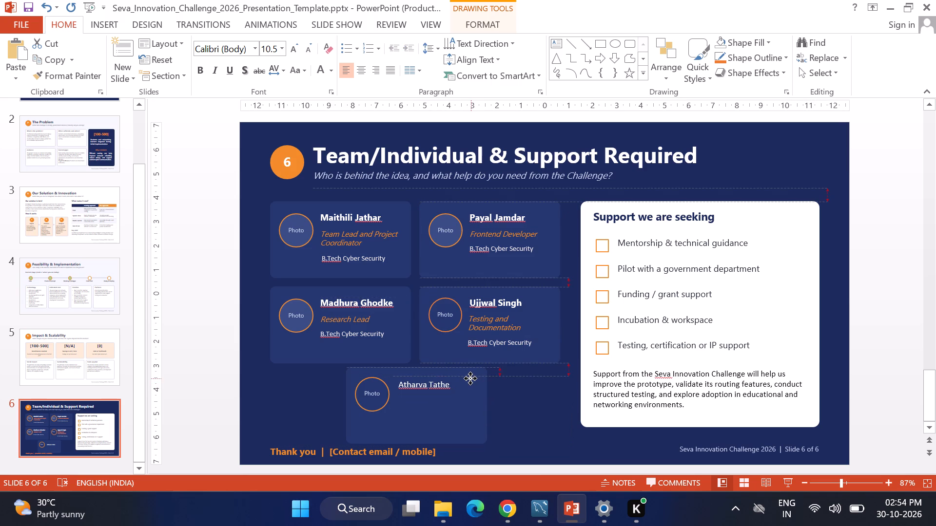
{"action": "left_click_drag", "start_coordinate": [470, 378], "coordinate": [470, 377]}
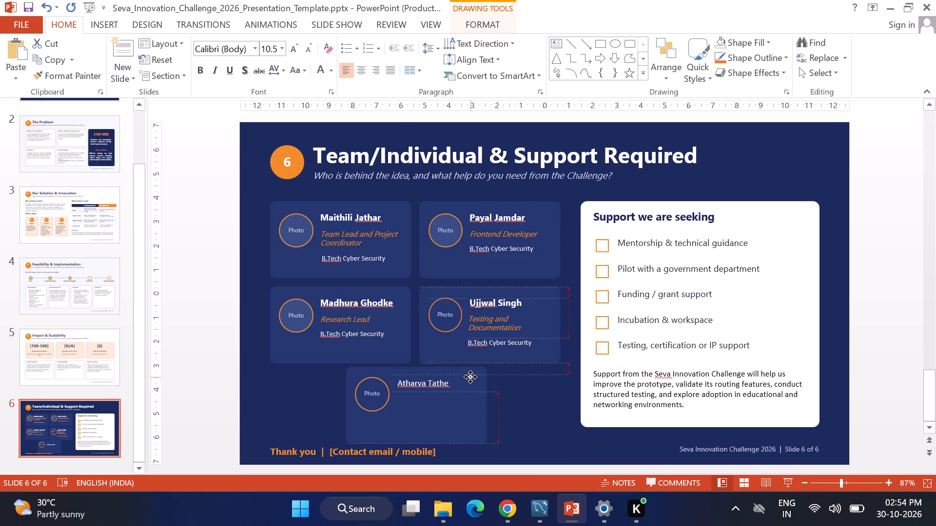
{"action": "left_click_drag", "start_coordinate": [470, 377], "coordinate": [470, 379]}
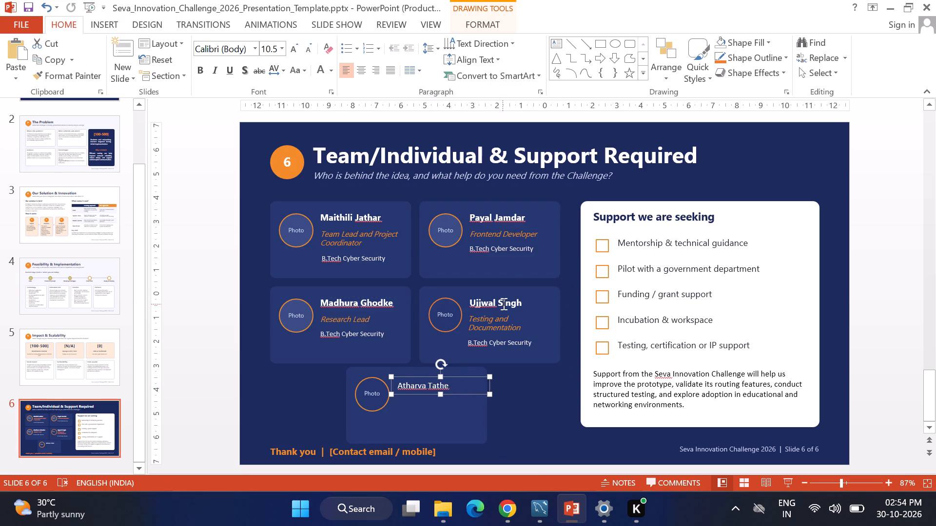
Copy the fourth member's name and paste it over the fifth member's name, carrying over its bold Nirmala UI formatting.
{"action": "left_click", "coordinate": [503, 303]}
{"action": "right_click", "coordinate": [503, 303]}
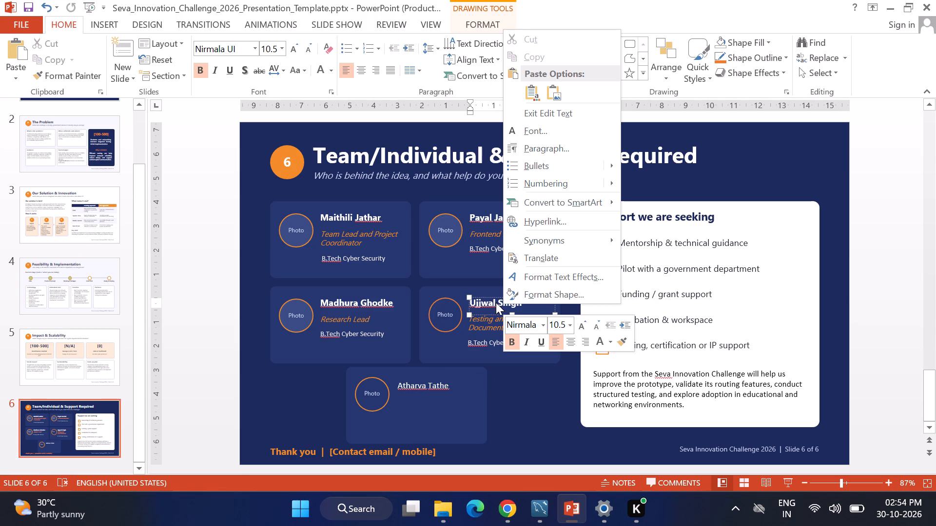
{"action": "left_click", "coordinate": [496, 302]}
{"action": "triple_click", "coordinate": [496, 302]}
{"action": "key", "text": "ctrl+c"}
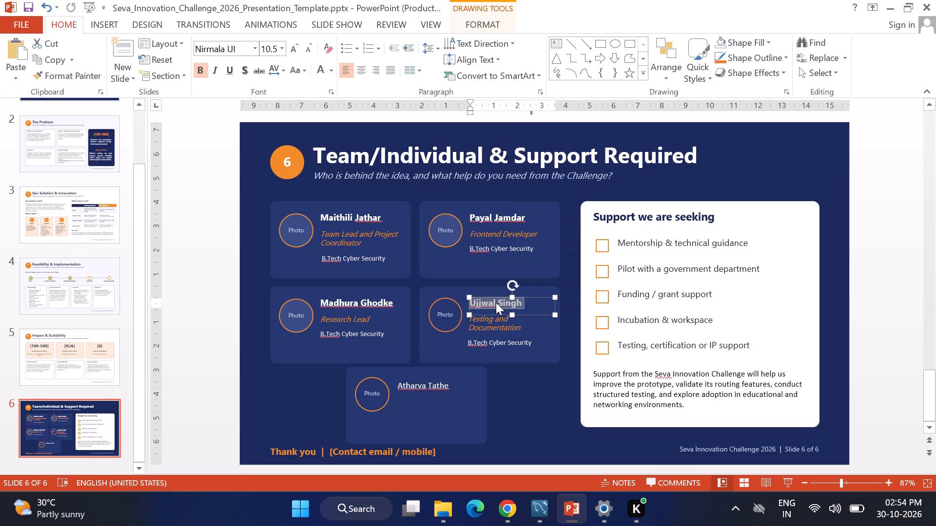
{"action": "left_click", "coordinate": [444, 389]}
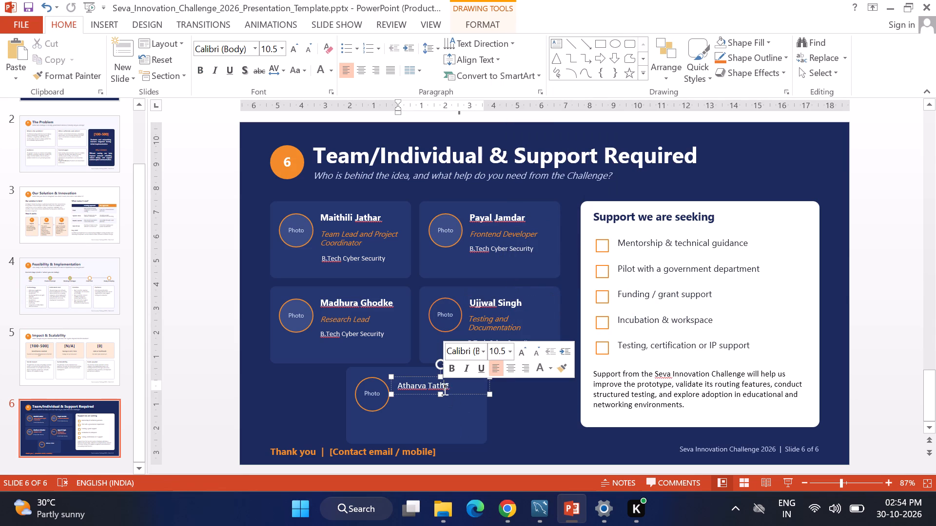
{"action": "triple_click", "coordinate": [454, 385]}
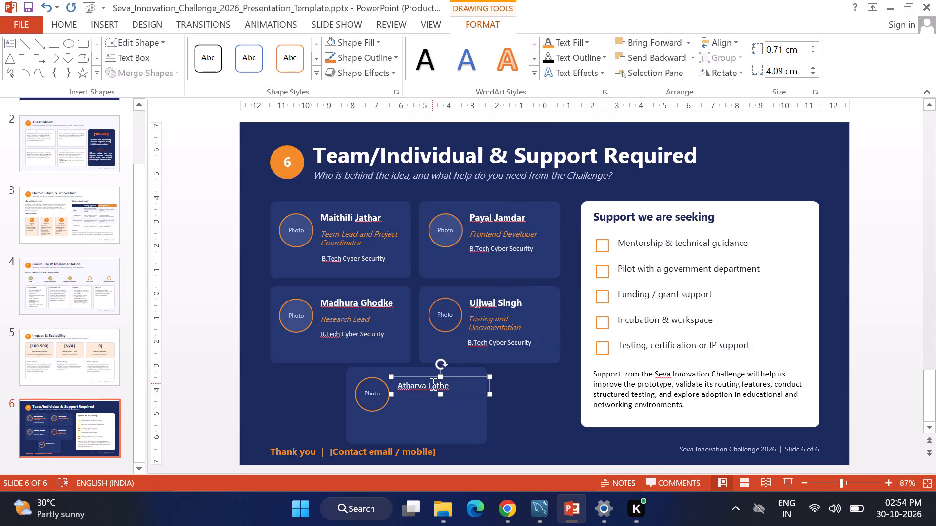
{"action": "triple_click", "coordinate": [432, 384]}
{"action": "key", "text": "ctrl+v"}
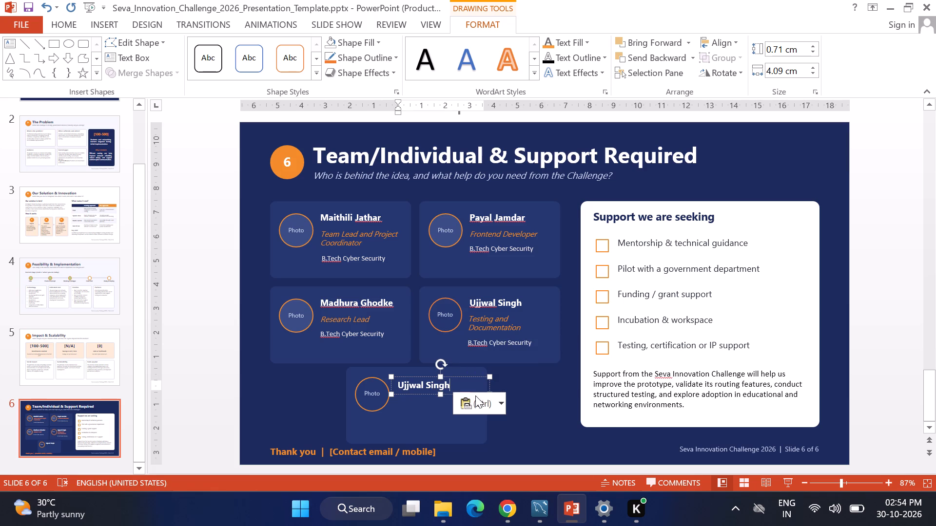
Replace the pasted name in the fifth card with the fifth member's own name, keeping the bold formatting.
{"action": "key", "text": "BackSpace"}
{"action": "key", "text": "BackSpace"}
{"action": "key", "text": "BackSpace"}
{"action": "key", "text": "BackSpace"}
{"action": "key", "text": "BackSpace"}
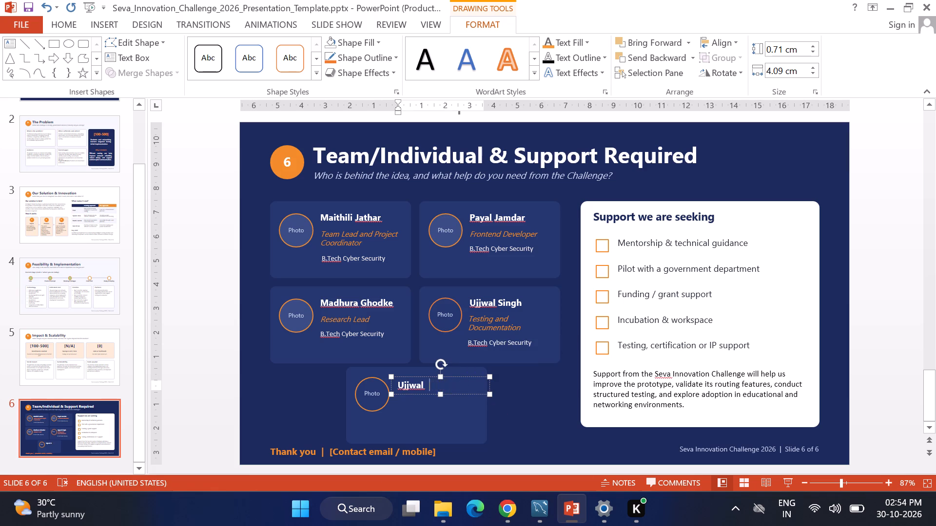
{"action": "key", "text": "BackSpace"}
{"action": "key", "text": "BackSpace"}
{"action": "key", "text": "BackSpace"}
{"action": "key", "text": "BackSpace"}
{"action": "key", "text": "BackSpace"}
{"action": "key", "text": "BackSpace"}
{"action": "key", "text": "BackSpace"}
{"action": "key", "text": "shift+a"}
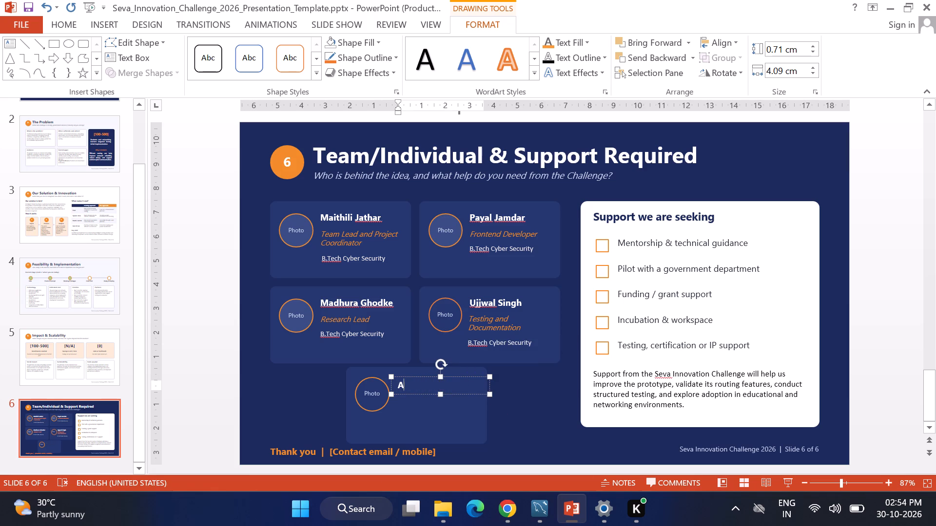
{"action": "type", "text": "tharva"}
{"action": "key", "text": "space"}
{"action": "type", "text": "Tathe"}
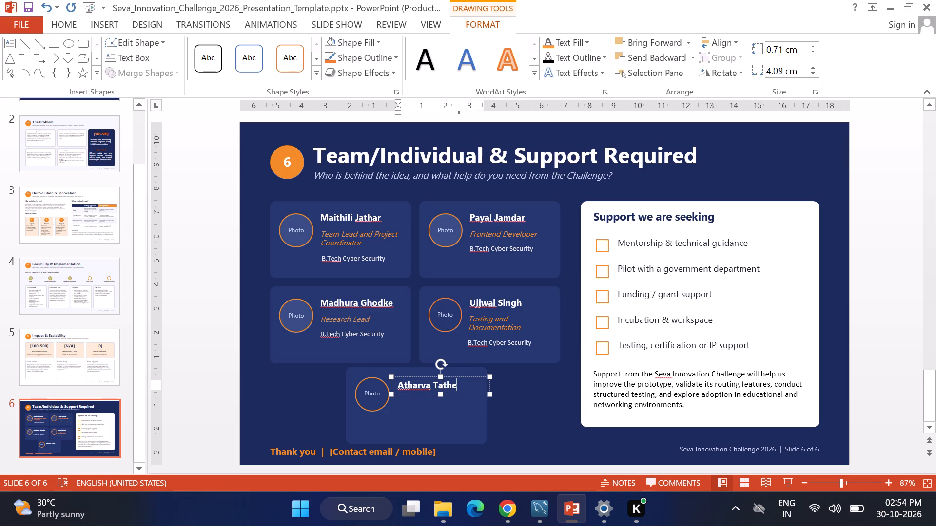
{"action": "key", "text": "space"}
{"action": "left_click", "coordinate": [463, 417]}
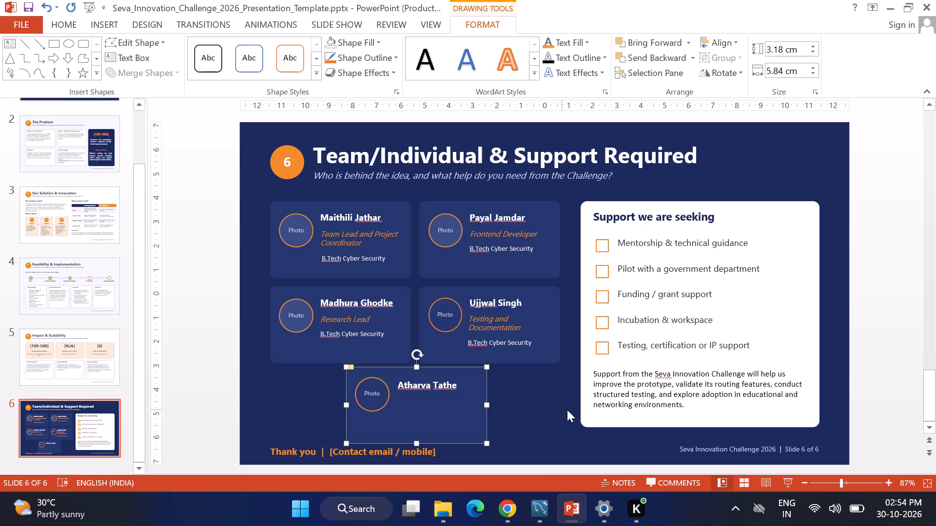
{"action": "left_click", "coordinate": [539, 400]}
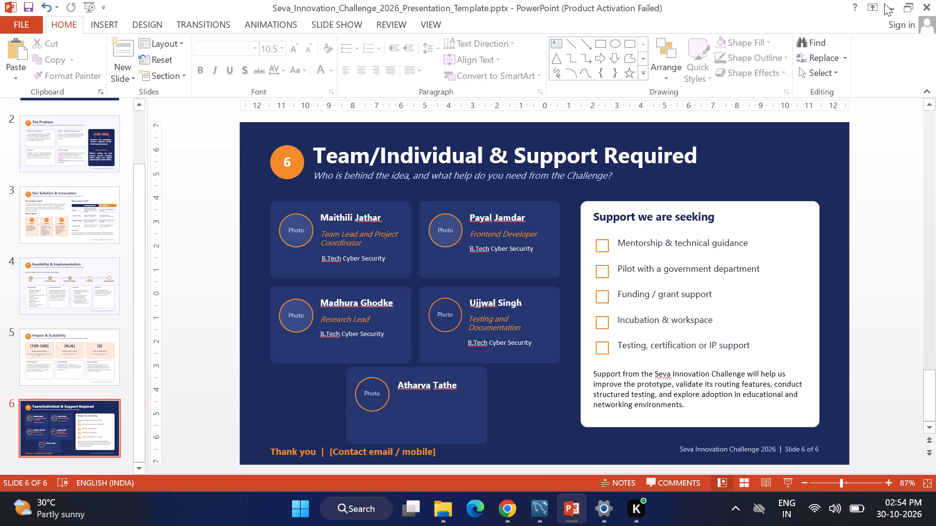
Switch to the ChatGPT list of common team roles in the browser.
{"action": "left_click", "coordinate": [884, 3]}
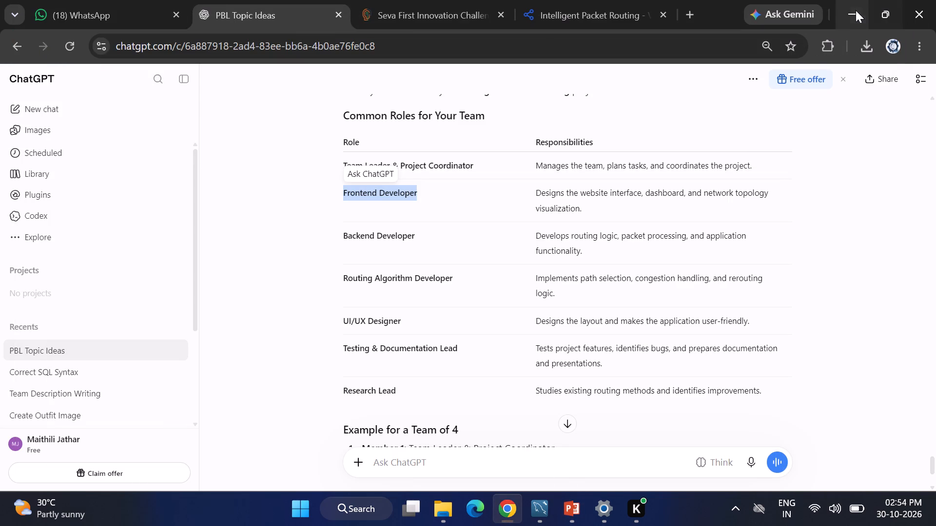
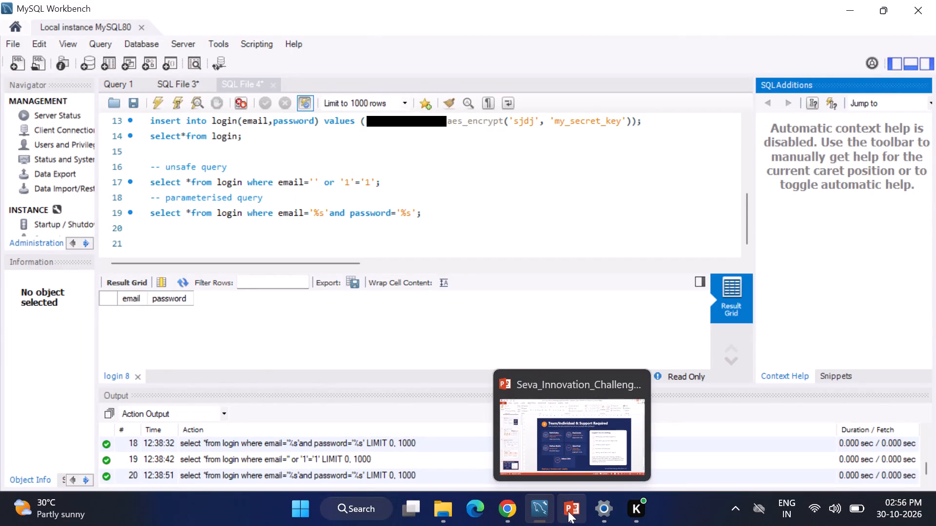
Switch from MySQL Workbench back to the Seva Innovation Challenge 2026 presentation in PowerPoint.
{"action": "left_click", "coordinate": [569, 411]}
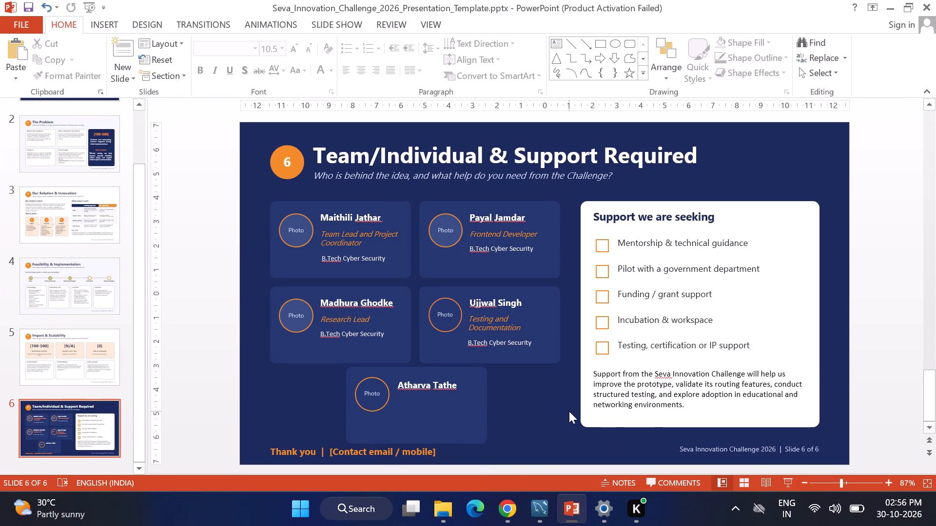
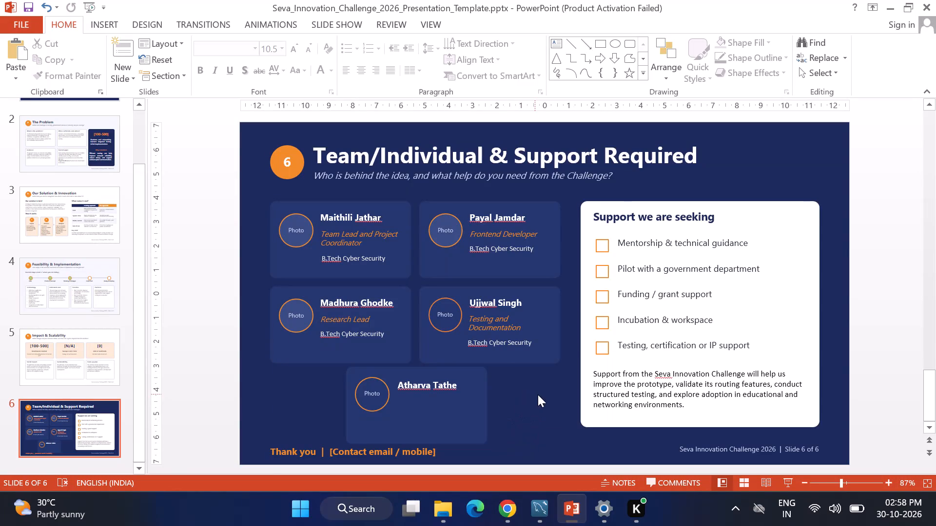
Add a text box for the role line beneath the member's name on the fifth team card.
{"action": "double_click", "coordinate": [480, 318]}
{"action": "left_click", "coordinate": [536, 321]}
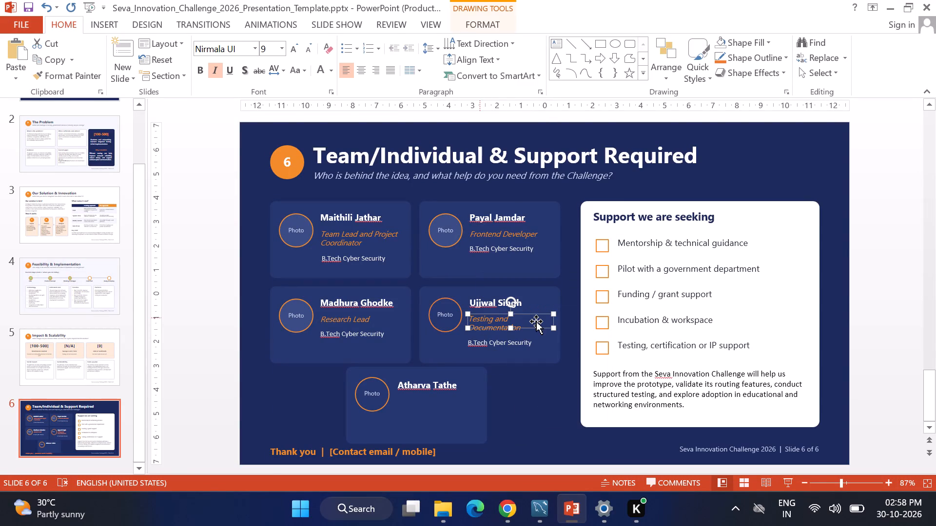
{"action": "left_click", "coordinate": [559, 39]}
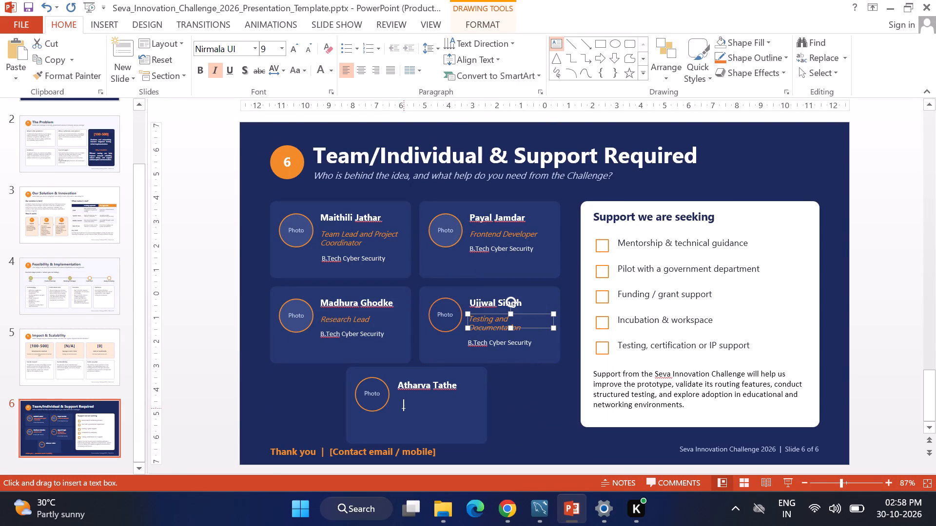
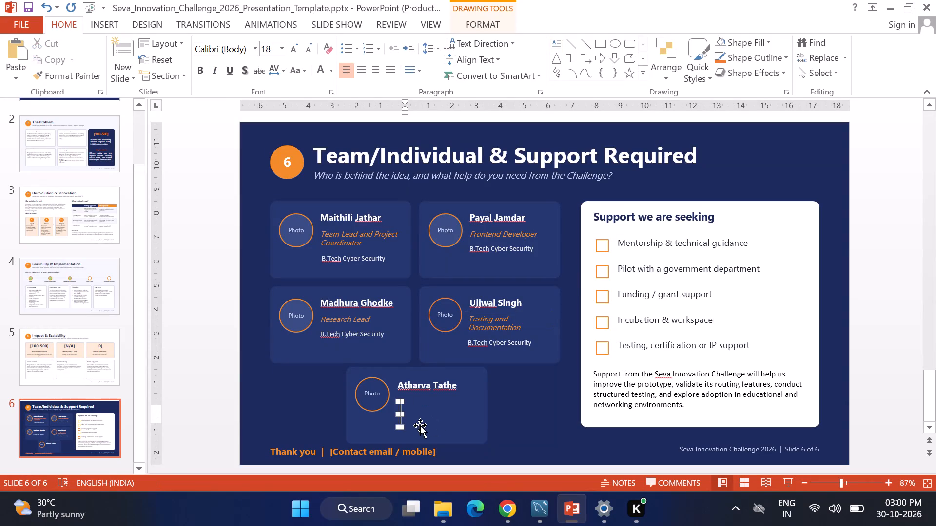
Widen the empty role text box on the fifth card and paste in the "Frontend Developer" role line copied from the second card.
{"action": "left_click_drag", "start_coordinate": [402, 427], "coordinate": [466, 414]}
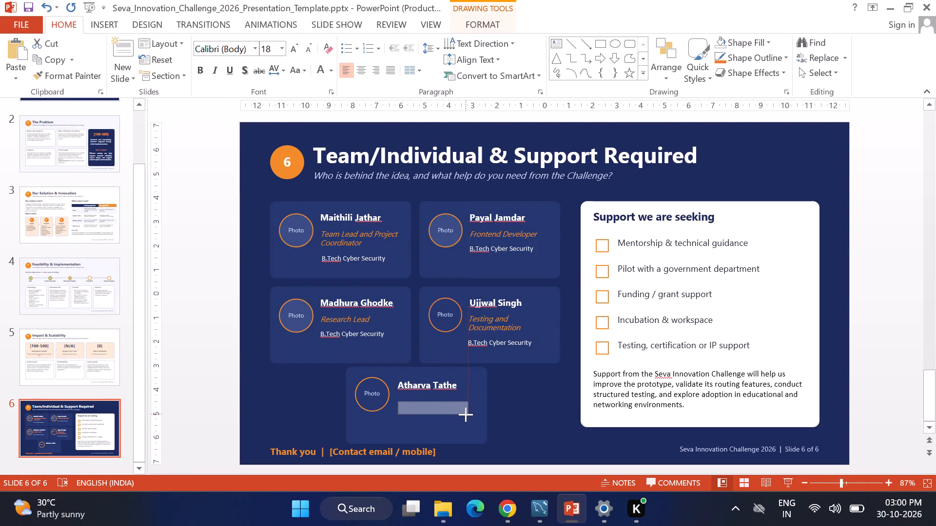
{"action": "left_click_drag", "start_coordinate": [466, 414], "coordinate": [466, 415]}
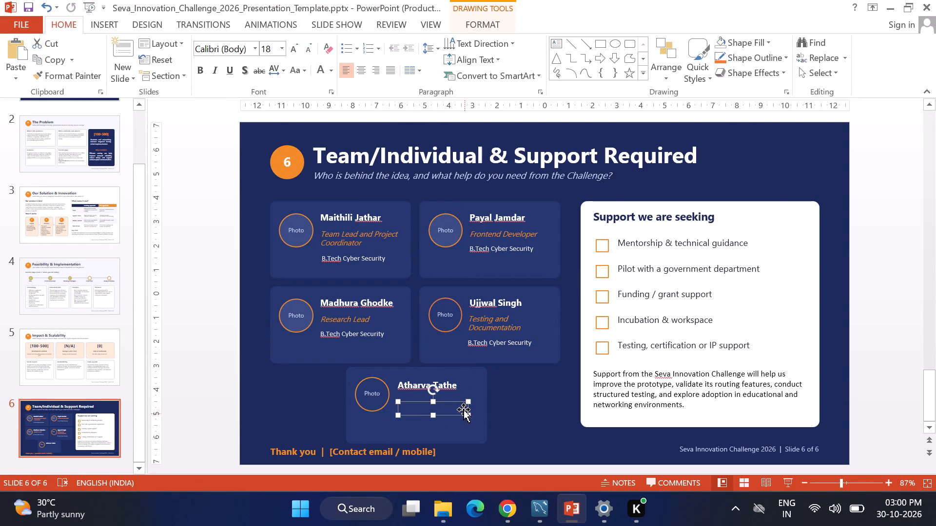
{"action": "left_click", "coordinate": [484, 322]}
{"action": "double_click", "coordinate": [484, 322]}
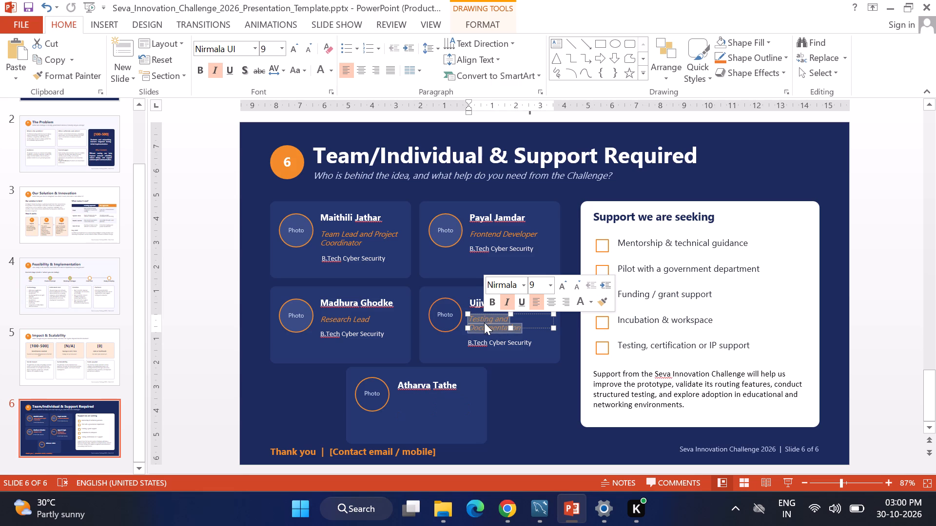
{"action": "key", "text": "ctrl+c"}
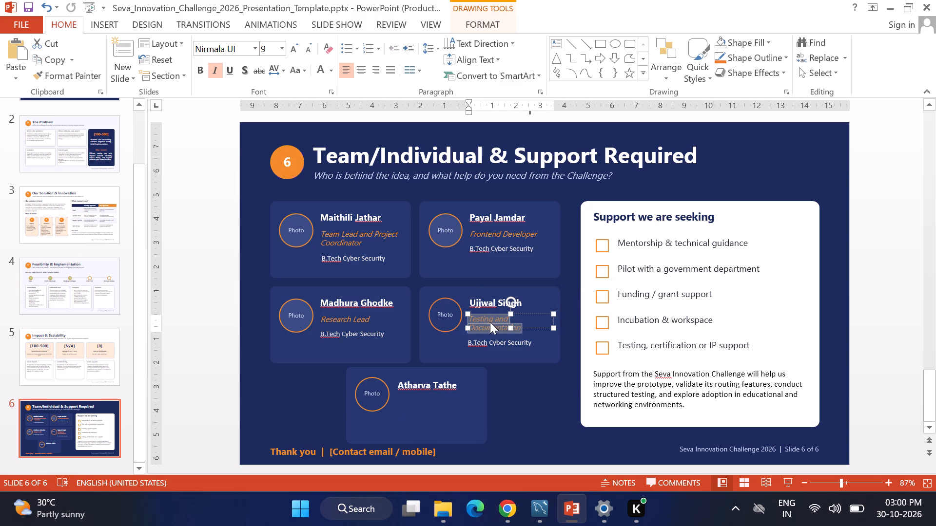
{"action": "triple_click", "coordinate": [490, 234]}
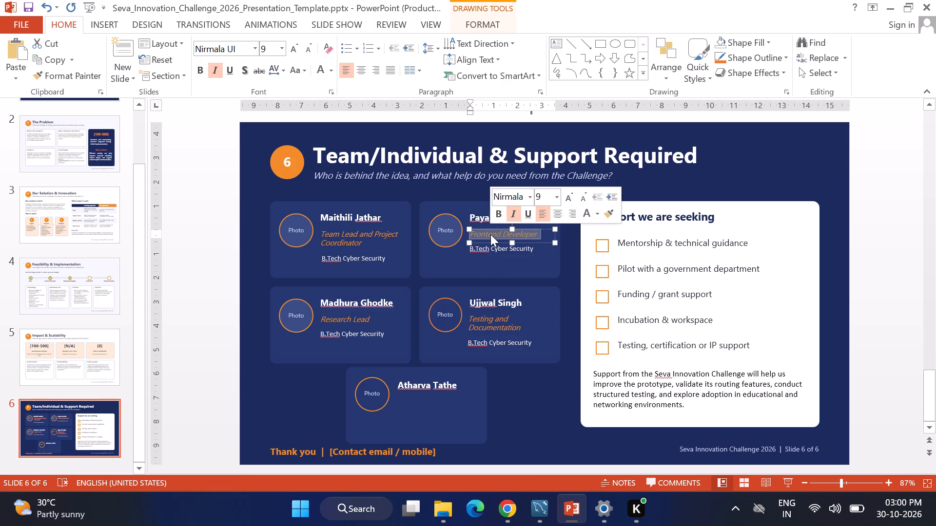
{"action": "key", "text": "ctrl+c"}
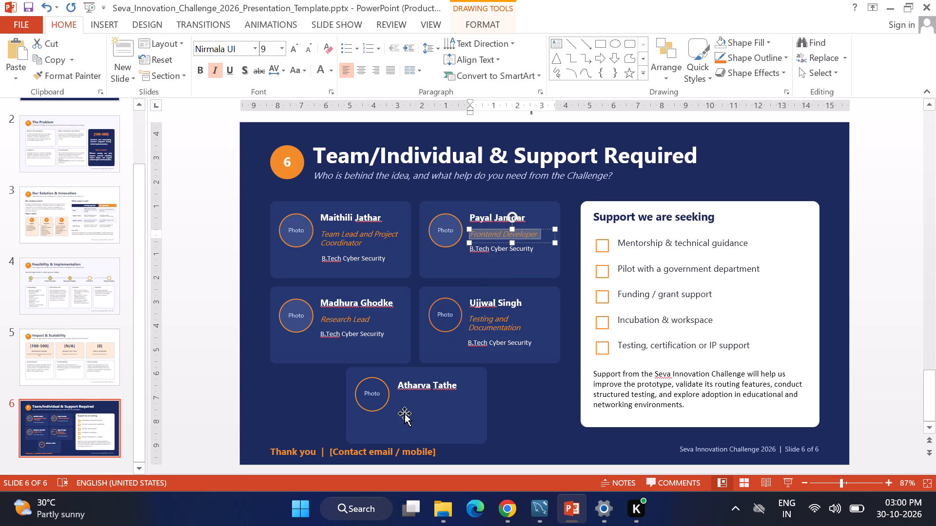
{"action": "left_click", "coordinate": [409, 404]}
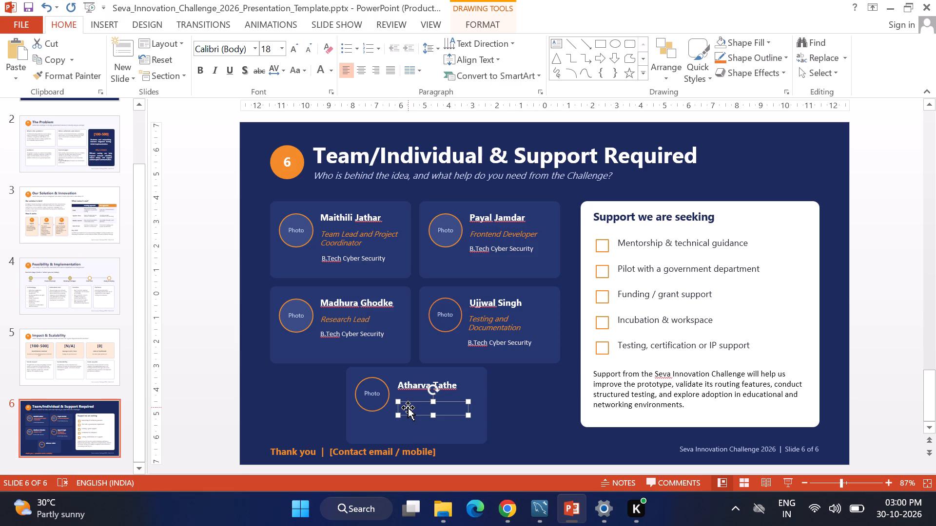
{"action": "left_click", "coordinate": [412, 410]}
{"action": "key", "text": "ctrl+v"}
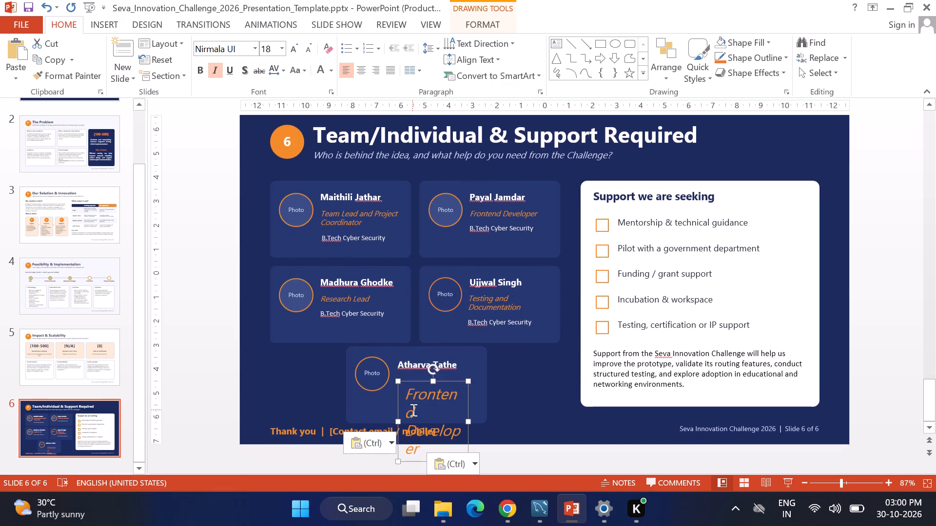
Widen the pasted role box so its text fits on one line, and set the text size to 9.
{"action": "left_click_drag", "start_coordinate": [470, 423], "coordinate": [521, 394]}
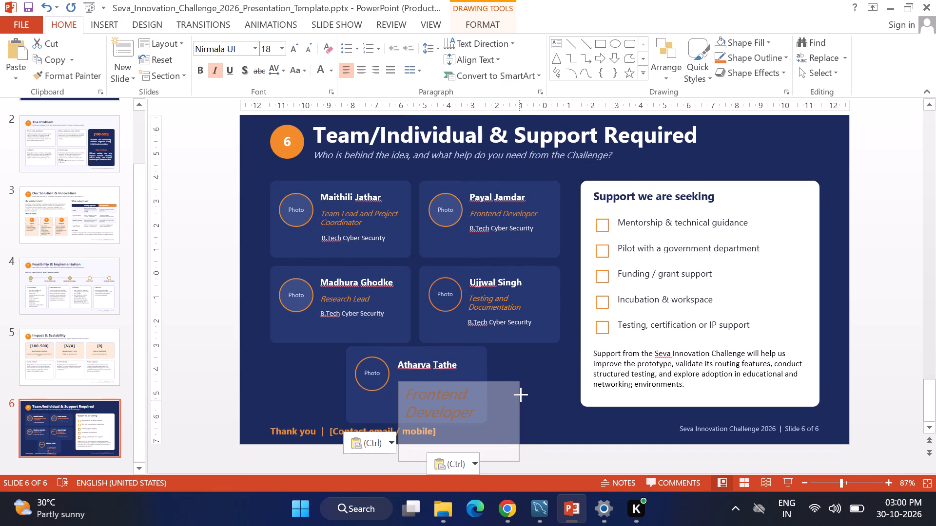
{"action": "left_click_drag", "start_coordinate": [521, 394], "coordinate": [531, 381]}
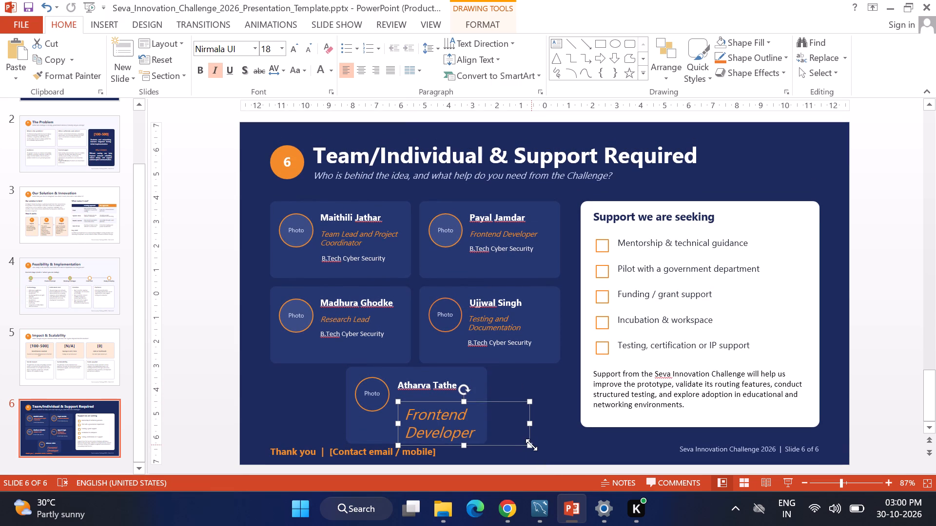
{"action": "left_click_drag", "start_coordinate": [531, 445], "coordinate": [545, 427]}
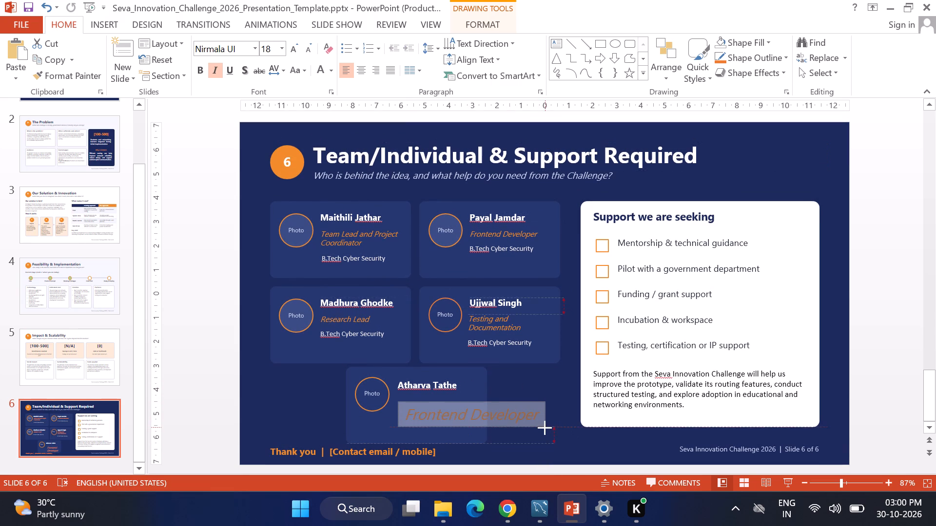
{"action": "left_click_drag", "start_coordinate": [545, 427], "coordinate": [545, 427]}
{"action": "double_click", "coordinate": [469, 418]}
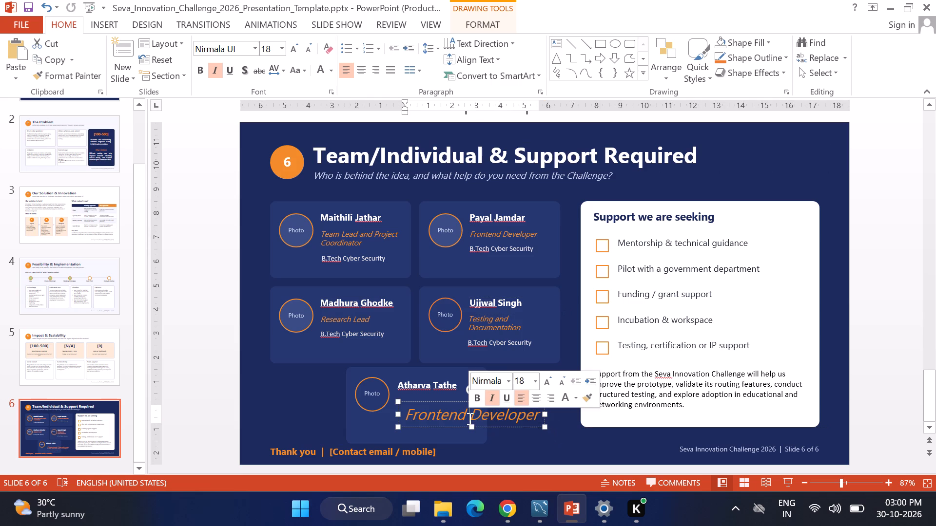
{"action": "left_click", "coordinate": [501, 231]}
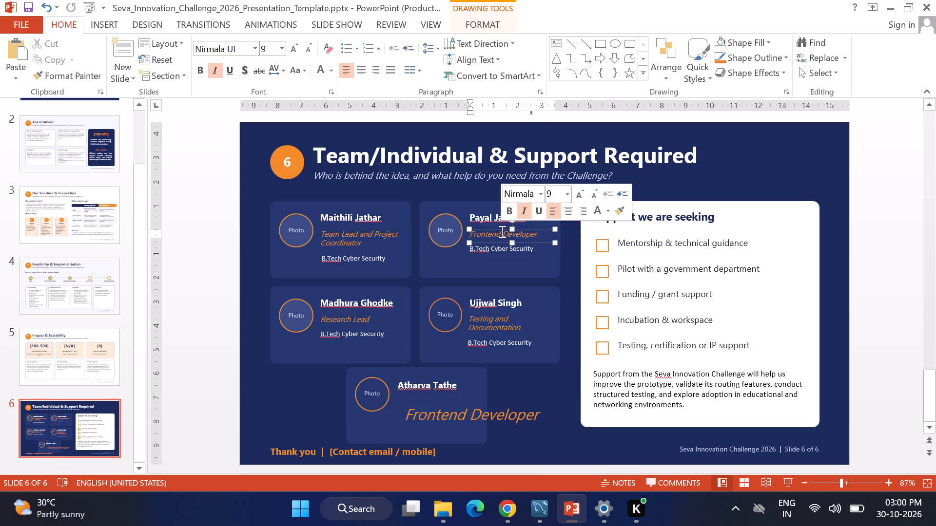
{"action": "triple_click", "coordinate": [491, 413]}
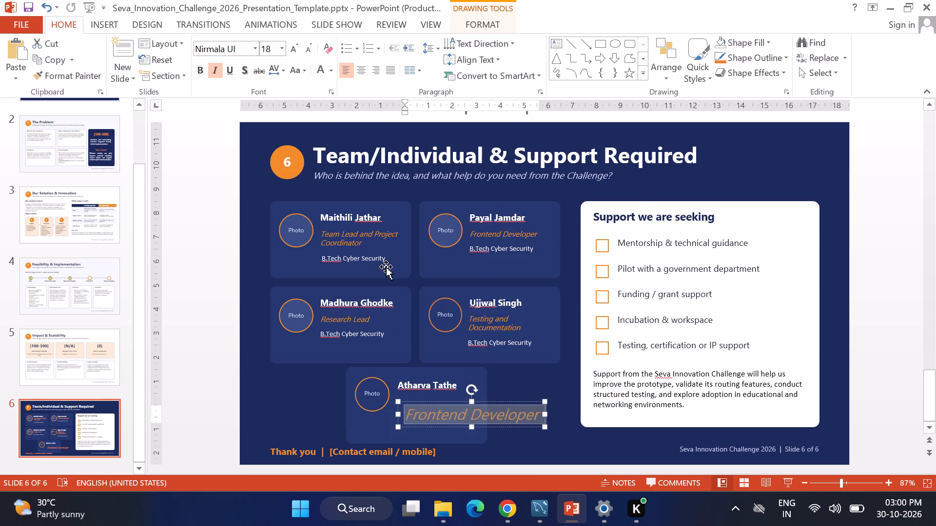
{"action": "left_click", "coordinate": [285, 51]}
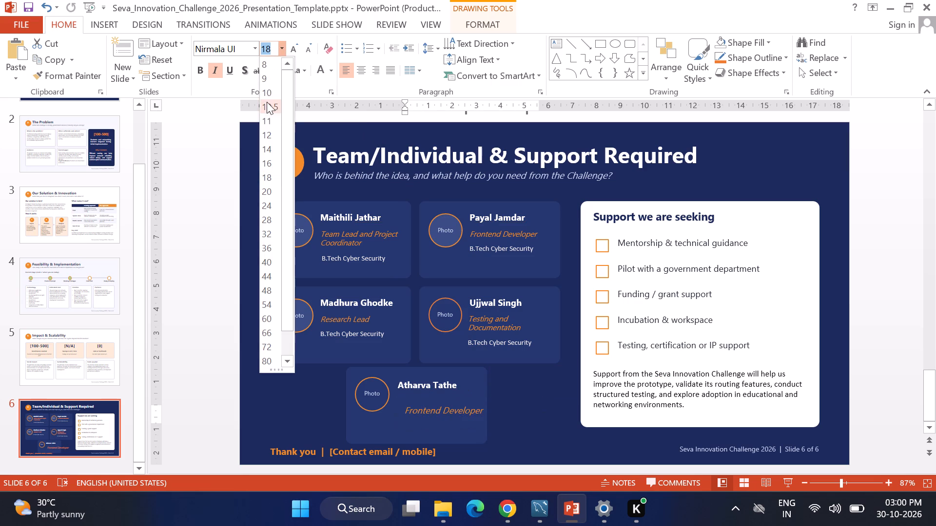
{"action": "left_click", "coordinate": [265, 78]}
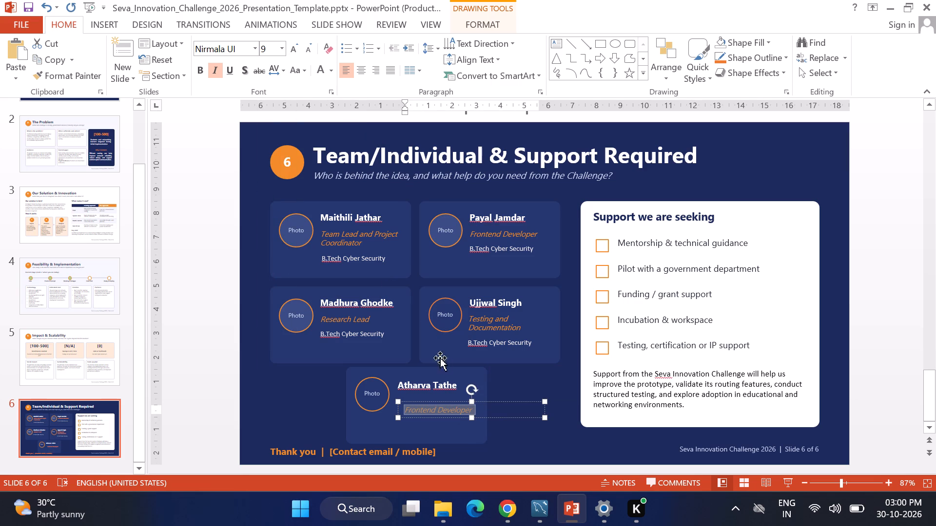
Move the role line up so it sits directly beneath the member's name on the fifth card.
{"action": "left_click_drag", "start_coordinate": [494, 403], "coordinate": [491, 396]}
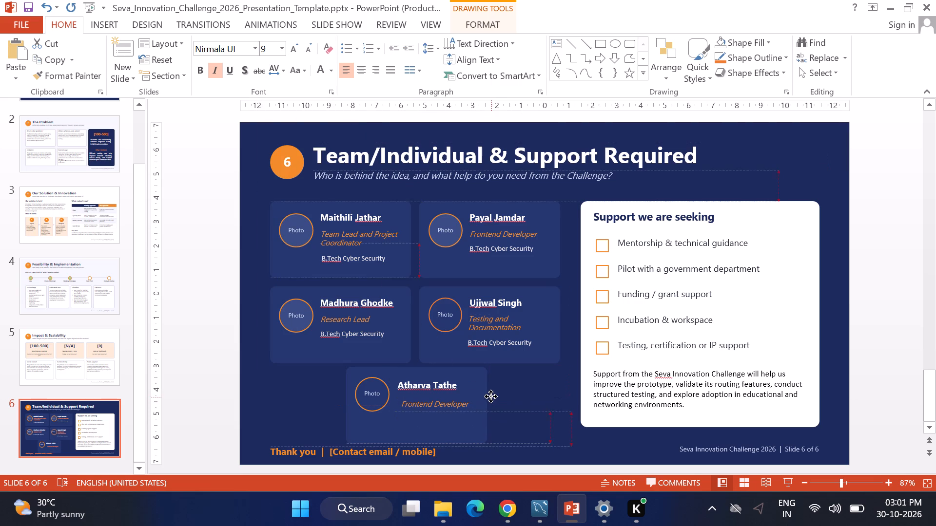
{"action": "left_click_drag", "start_coordinate": [491, 396], "coordinate": [486, 395]}
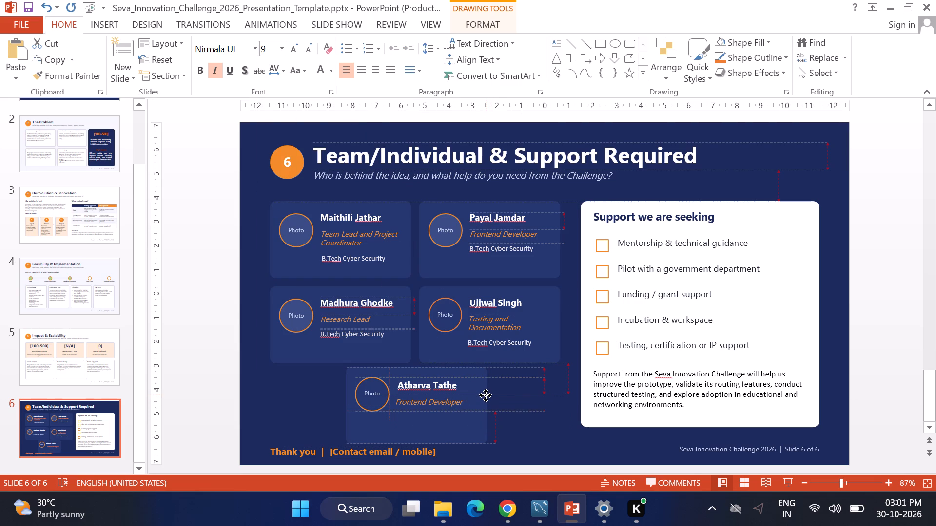
{"action": "left_click_drag", "start_coordinate": [486, 395], "coordinate": [485, 396]}
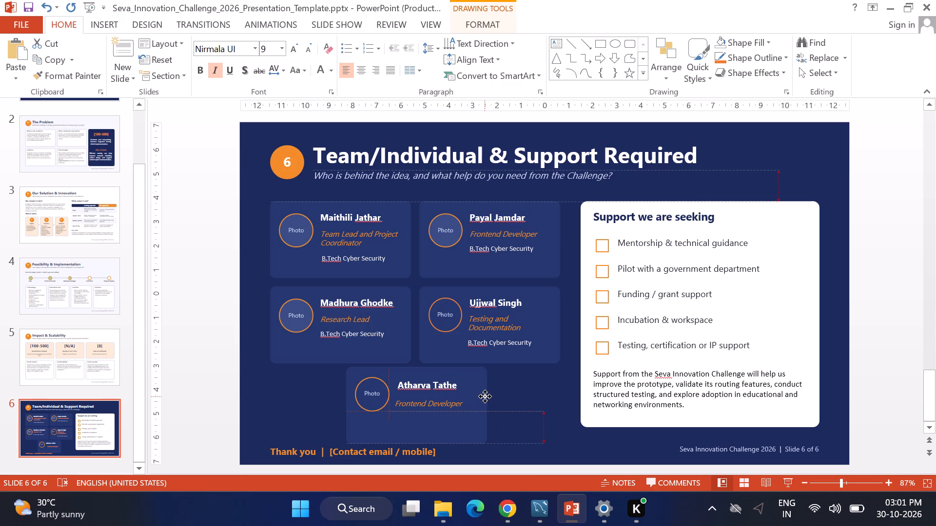
{"action": "left_click_drag", "start_coordinate": [485, 396], "coordinate": [485, 397]}
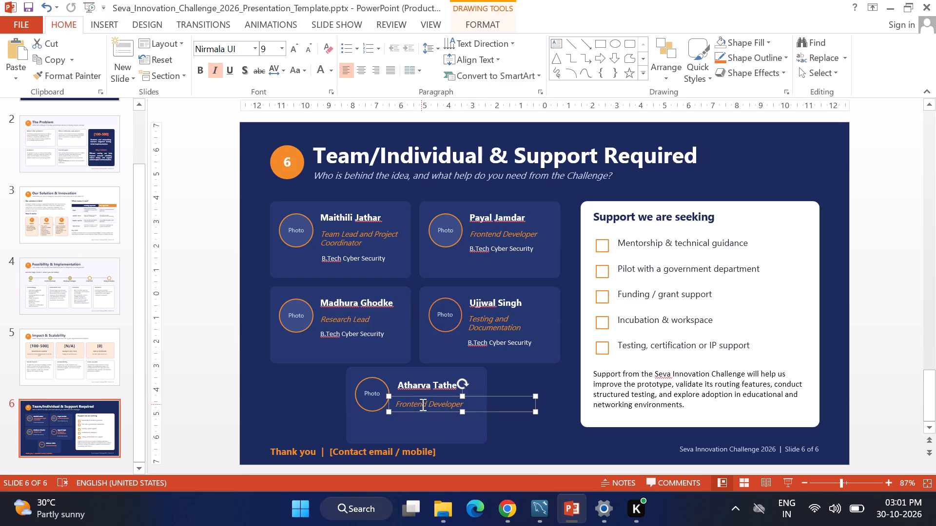
Change the role on the fifth card to "Backend Developer".
{"action": "left_click", "coordinate": [426, 403]}
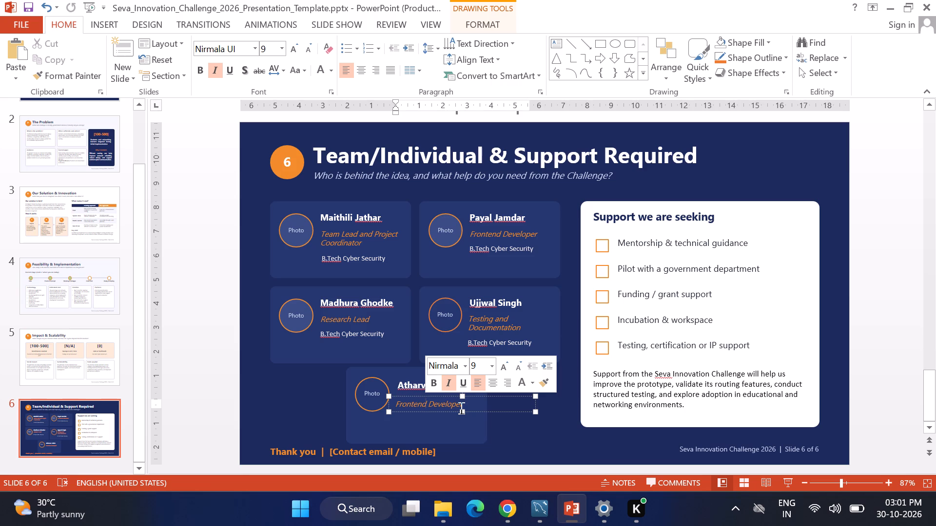
{"action": "key", "text": "BackSpace"}
{"action": "key", "text": "BackSpace"}
{"action": "key", "text": "BackSpace"}
{"action": "key", "text": "BackSpace"}
{"action": "key", "text": "BackSpace"}
{"action": "key", "text": "BackSpace"}
{"action": "key", "text": "BackSpace"}
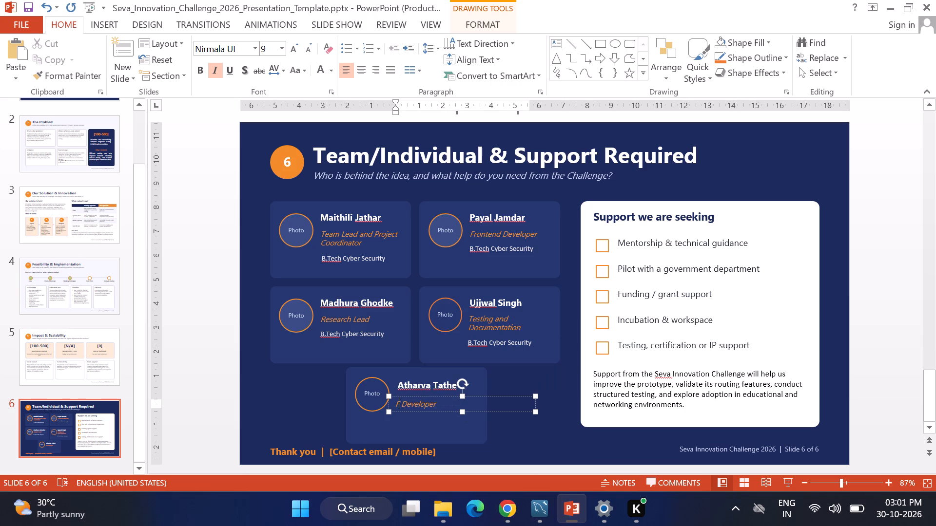
{"action": "key", "text": "BackSpace"}
{"action": "type", "text": "Backend"}
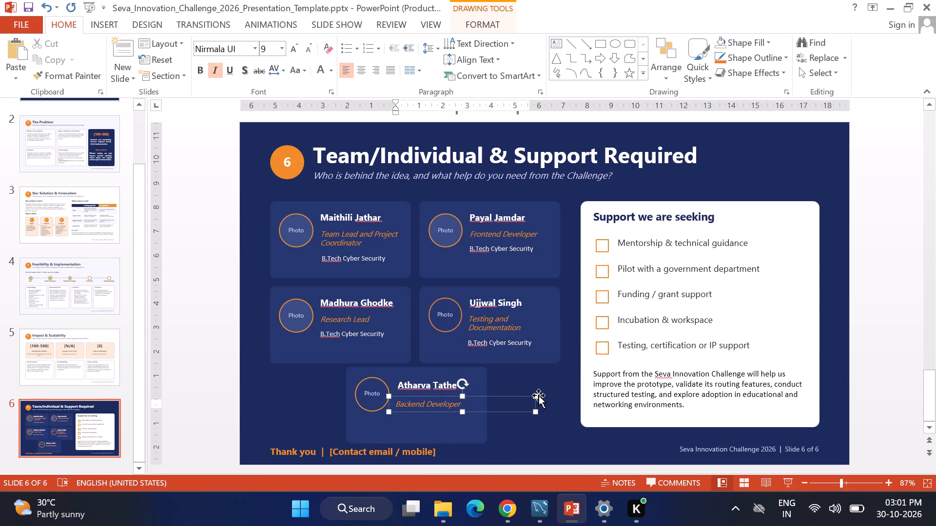
Narrow the fifth card's role text box so it fits inside the card.
{"action": "left_click_drag", "start_coordinate": [536, 395], "coordinate": [476, 396]}
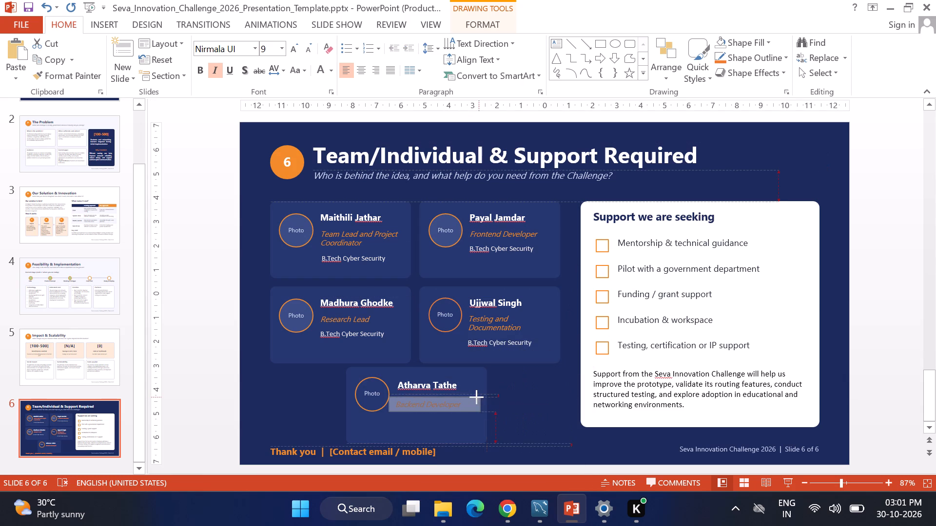
{"action": "left_click_drag", "start_coordinate": [476, 396], "coordinate": [474, 396]}
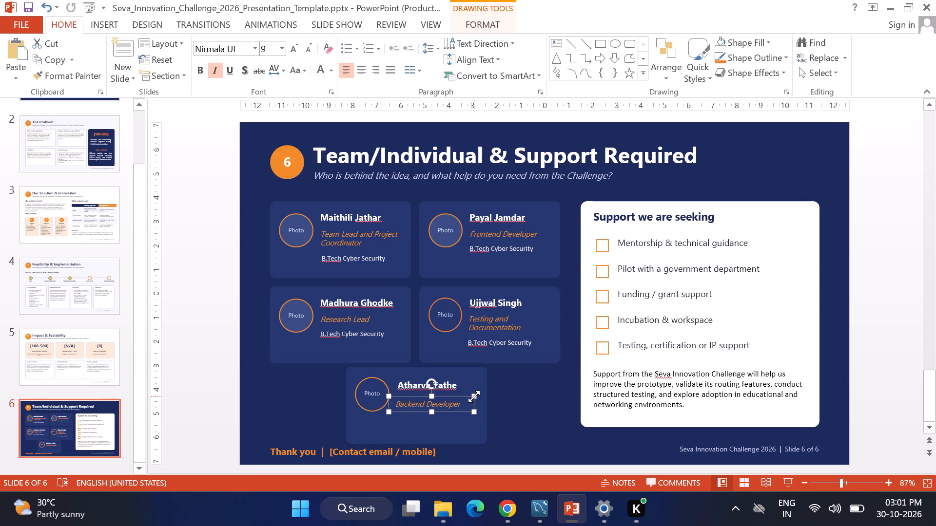
{"action": "left_click", "coordinate": [478, 422]}
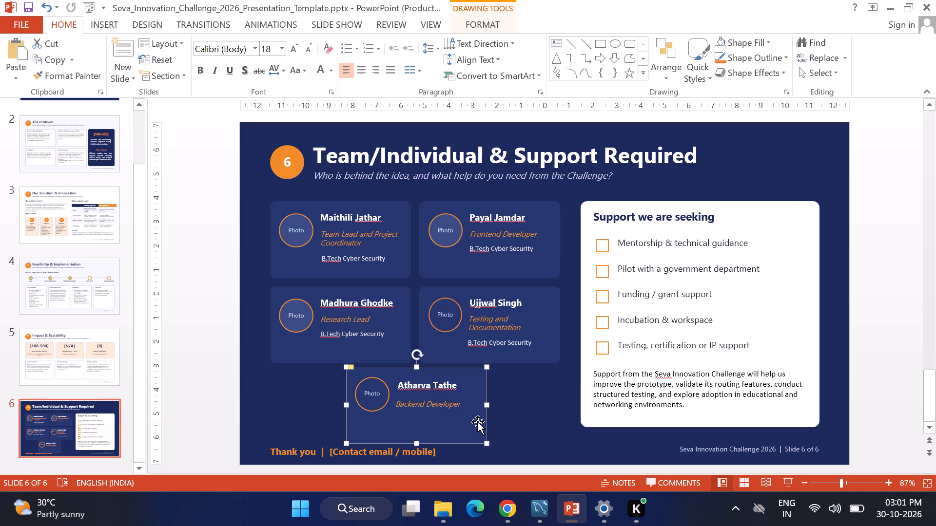
{"action": "left_click", "coordinate": [541, 424]}
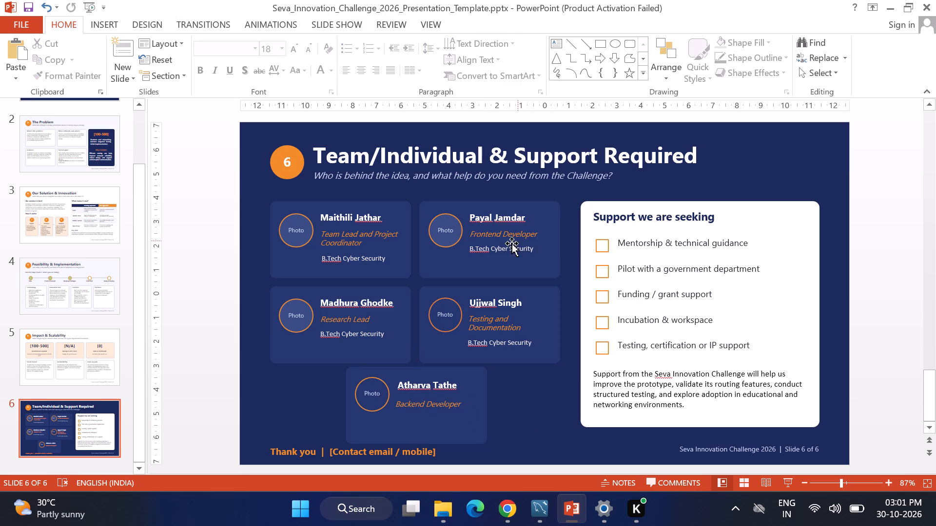
Add a text box below the fifth card's role line and paste in "B.Tech Cyber Security" copied from the second card.
{"action": "triple_click", "coordinate": [509, 249]}
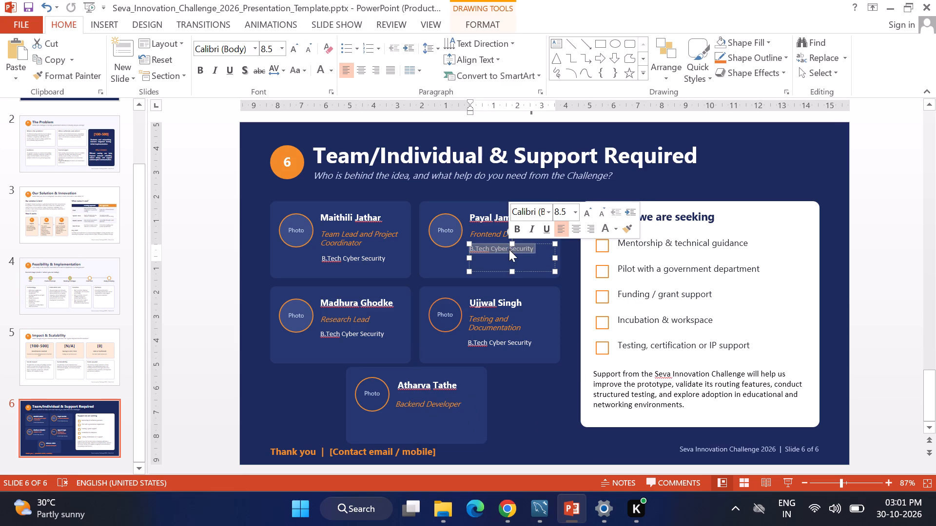
{"action": "key", "text": "ctrl+c"}
{"action": "left_click", "coordinate": [409, 425]}
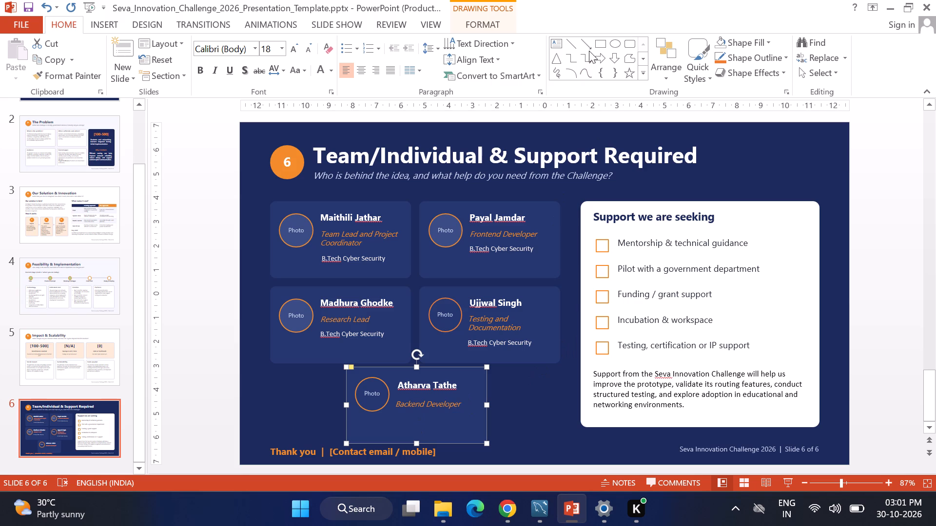
{"action": "left_click", "coordinate": [558, 46]}
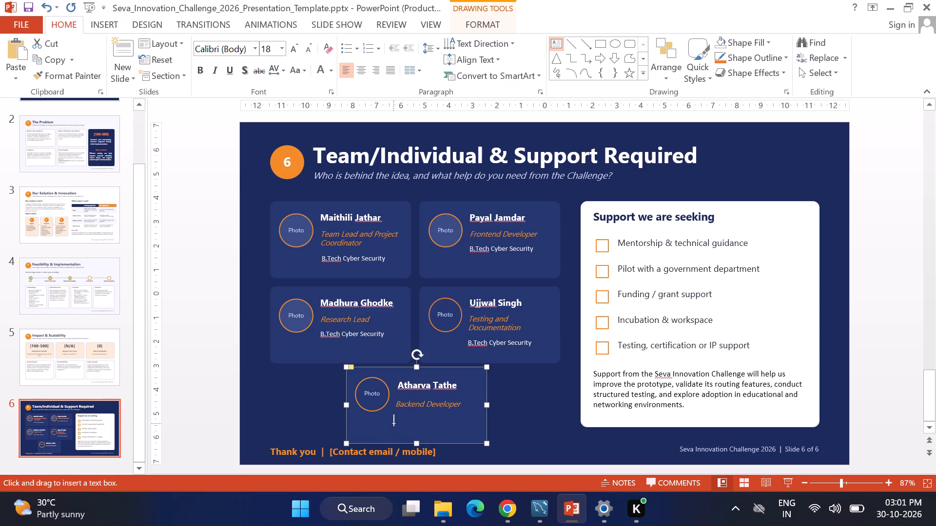
{"action": "left_click", "coordinate": [394, 424]}
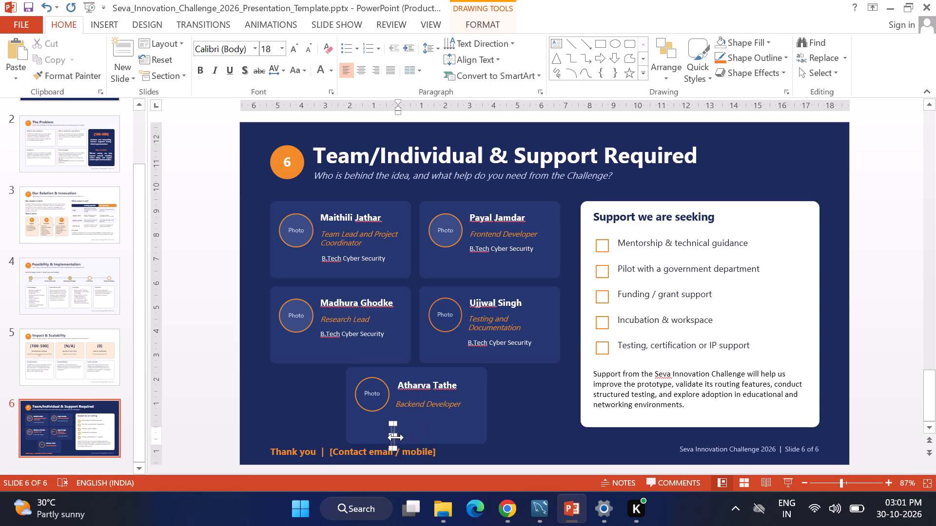
{"action": "left_click_drag", "start_coordinate": [396, 435], "coordinate": [503, 418]}
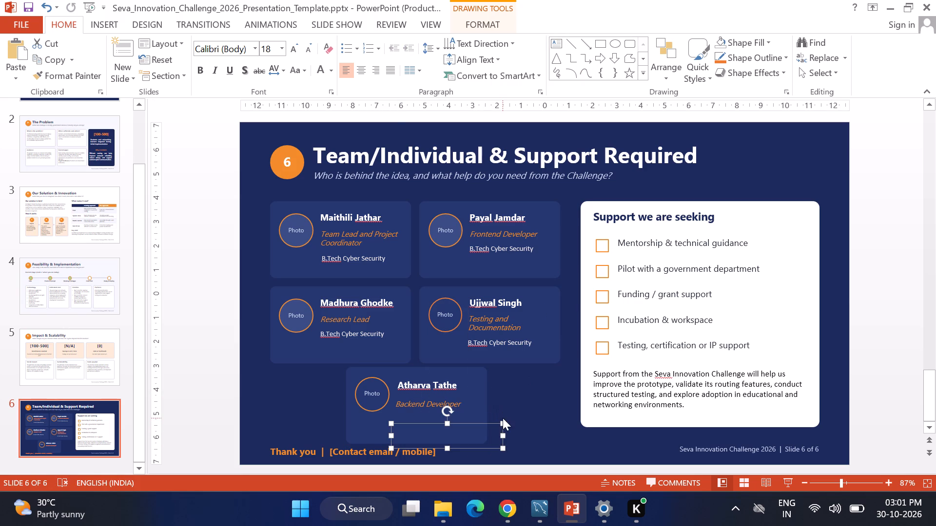
{"action": "left_click_drag", "start_coordinate": [503, 447], "coordinate": [499, 437]}
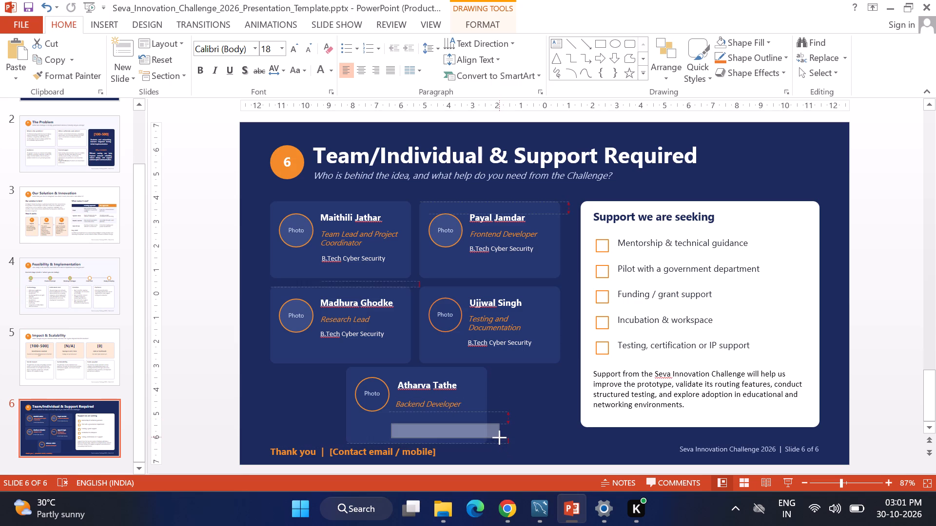
{"action": "left_click_drag", "start_coordinate": [499, 437], "coordinate": [502, 441]}
{"action": "left_click", "coordinate": [434, 433]}
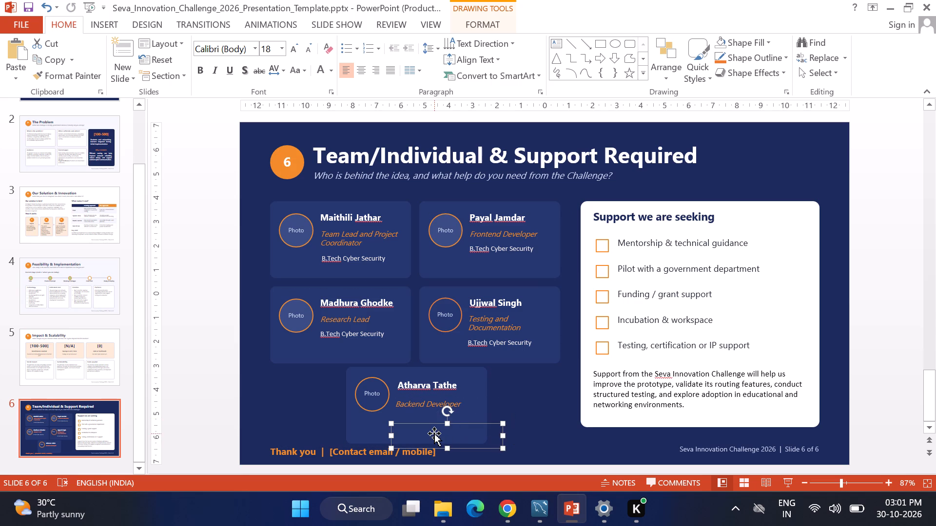
{"action": "key", "text": "ctrl+v"}
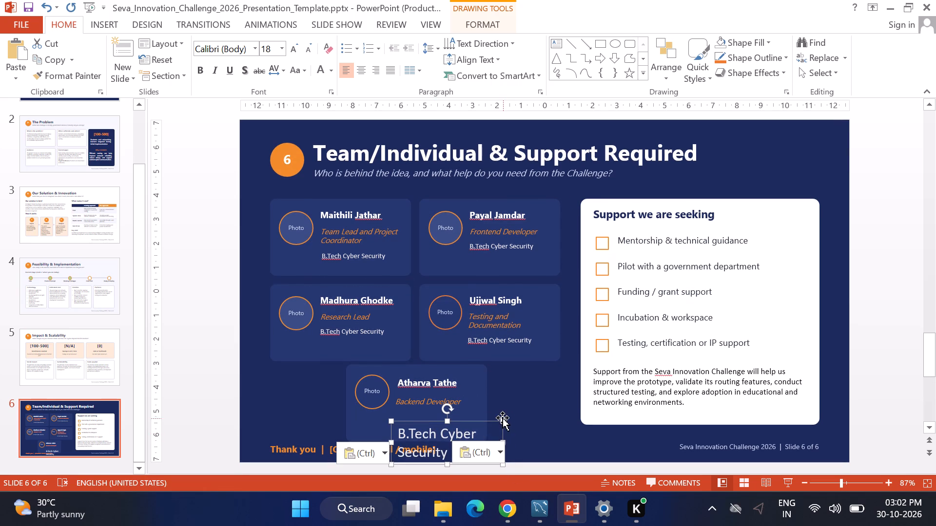
Set the fifth card's "B.Tech Cyber Security" text to 9 pt and resize its text box to fit inside the card.
{"action": "left_click_drag", "start_coordinate": [503, 420], "coordinate": [571, 409]}
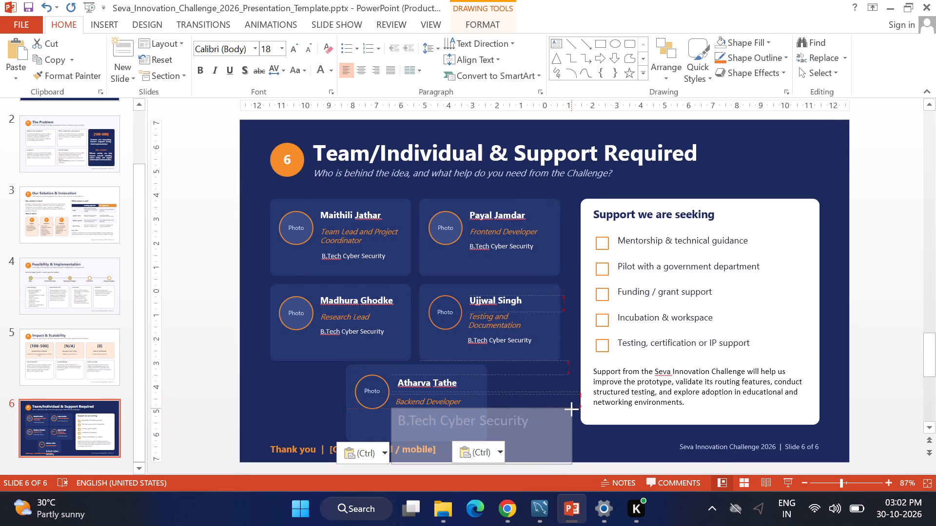
{"action": "left_click_drag", "start_coordinate": [571, 409], "coordinate": [571, 409]}
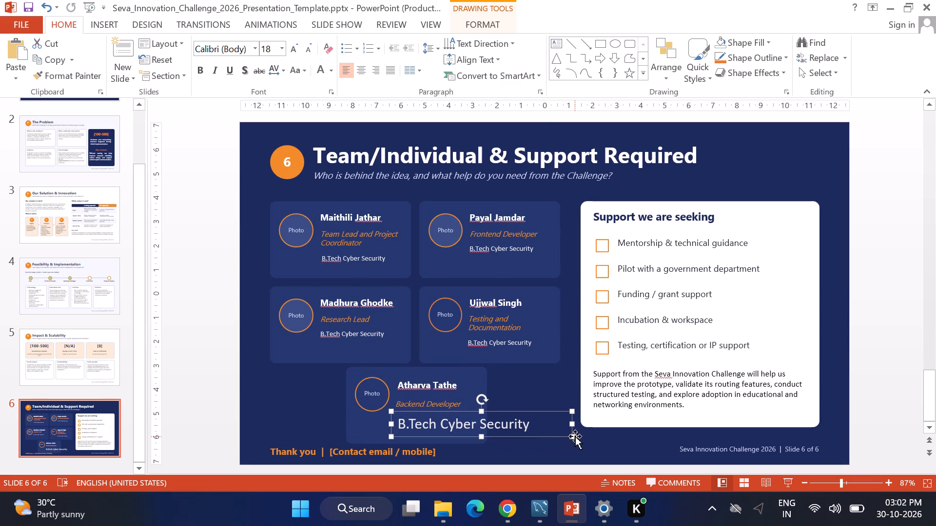
{"action": "triple_click", "coordinate": [521, 425]}
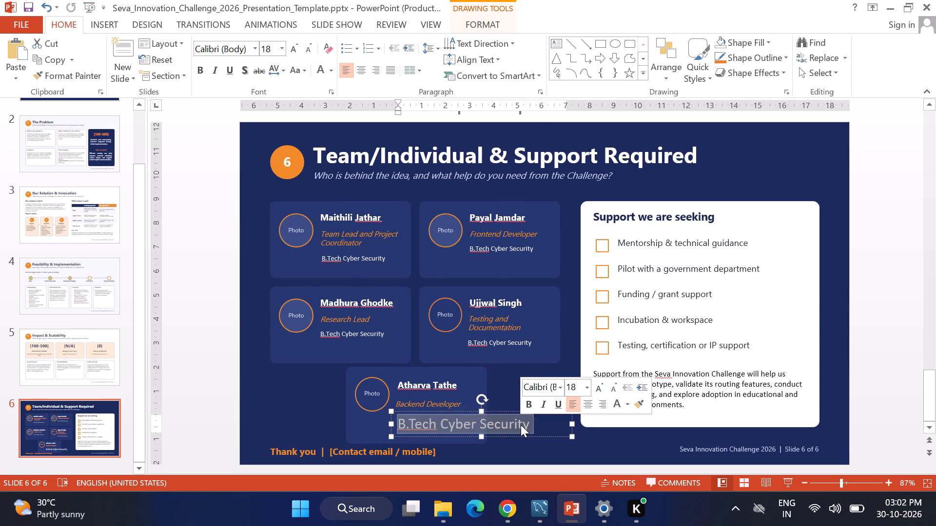
{"action": "left_click", "coordinate": [281, 51]}
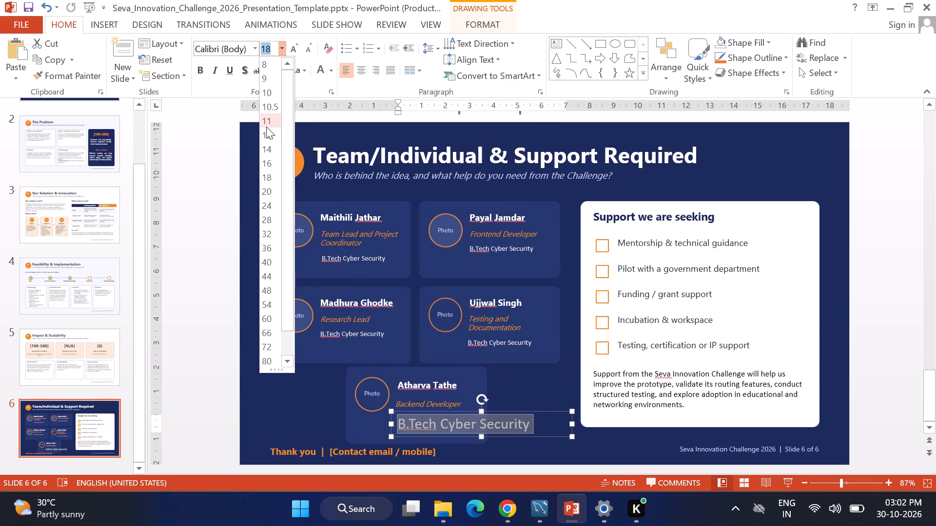
{"action": "left_click", "coordinate": [268, 95]}
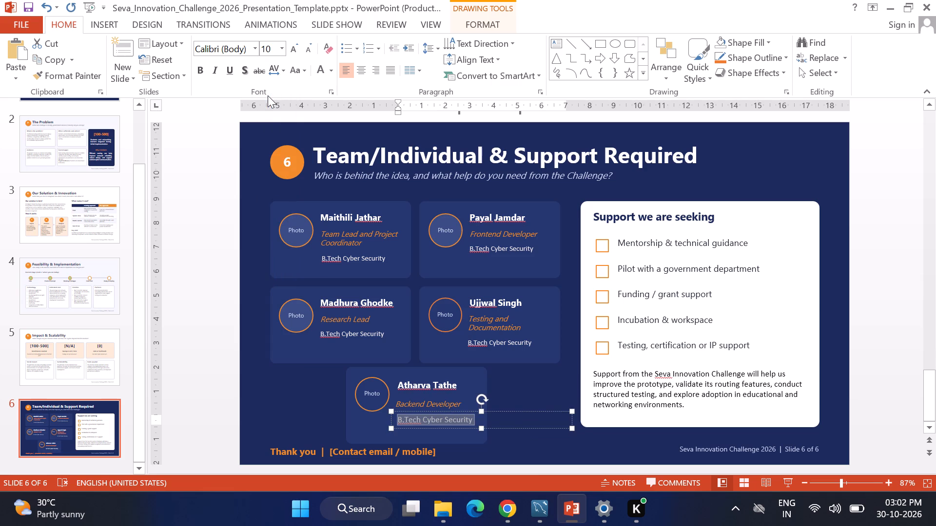
{"action": "left_click", "coordinate": [284, 52]}
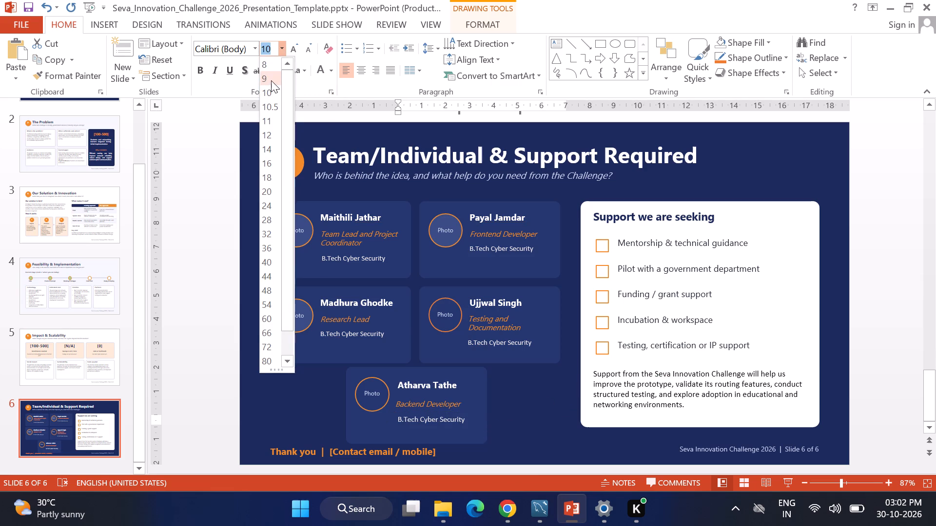
{"action": "left_click", "coordinate": [271, 80]}
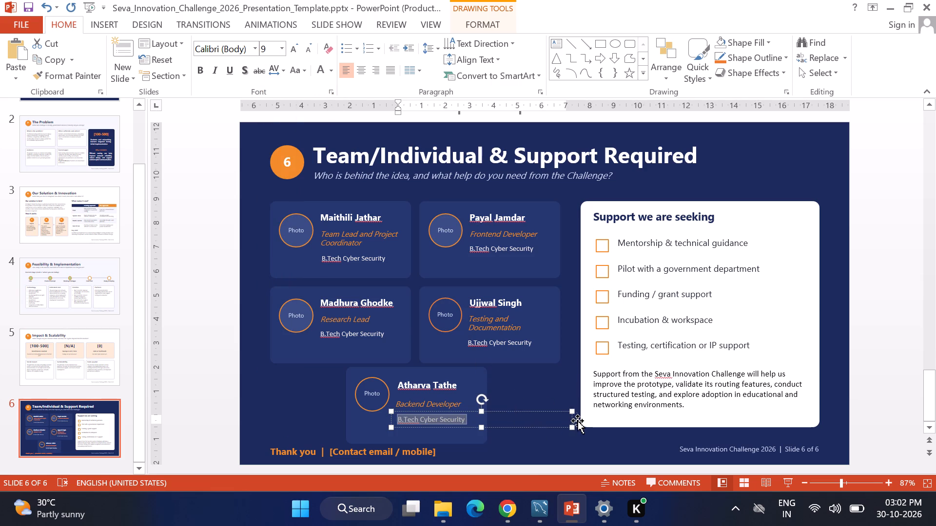
{"action": "left_click_drag", "start_coordinate": [572, 429], "coordinate": [476, 428]}
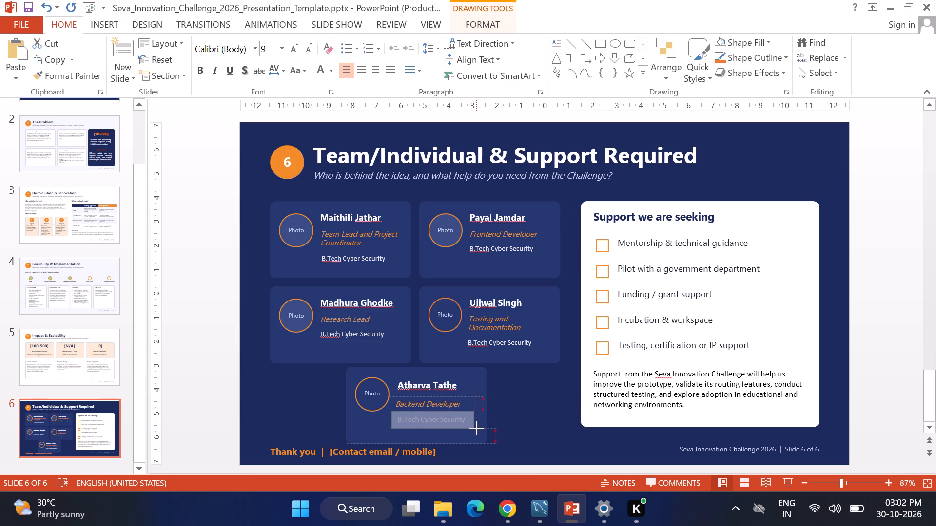
{"action": "left_click_drag", "start_coordinate": [476, 428], "coordinate": [476, 428]}
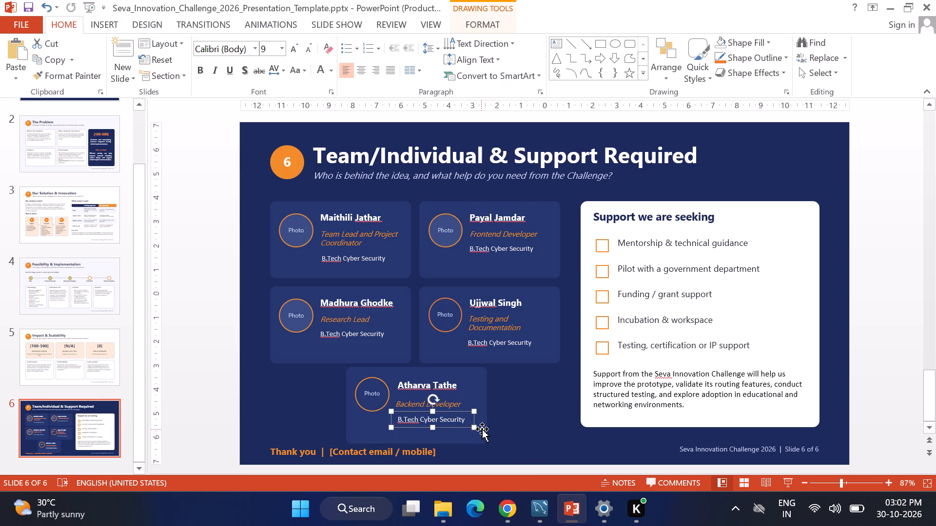
Nudge the fifth card's degree line slightly left and its role line slightly up to tidy their alignment beneath the name.
{"action": "left_click", "coordinate": [463, 412]}
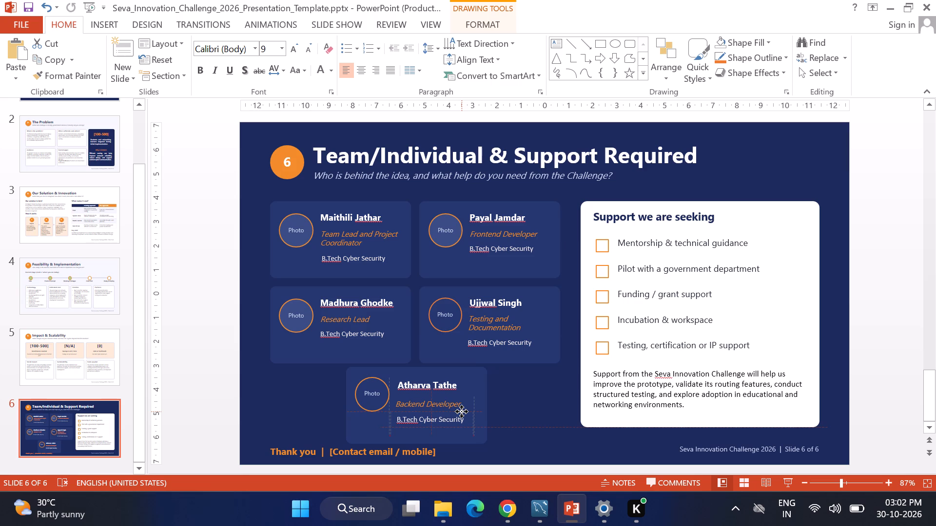
{"action": "left_click", "coordinate": [457, 402]}
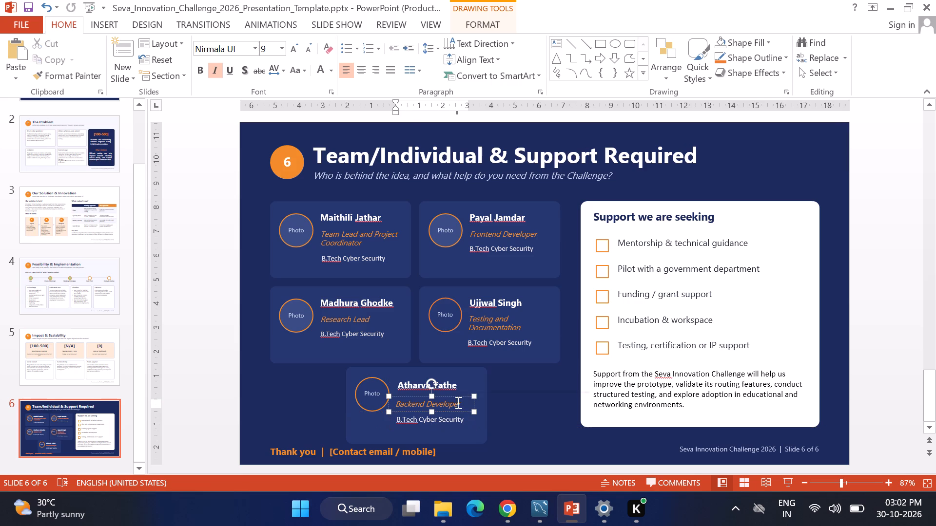
{"action": "left_click", "coordinate": [455, 395]}
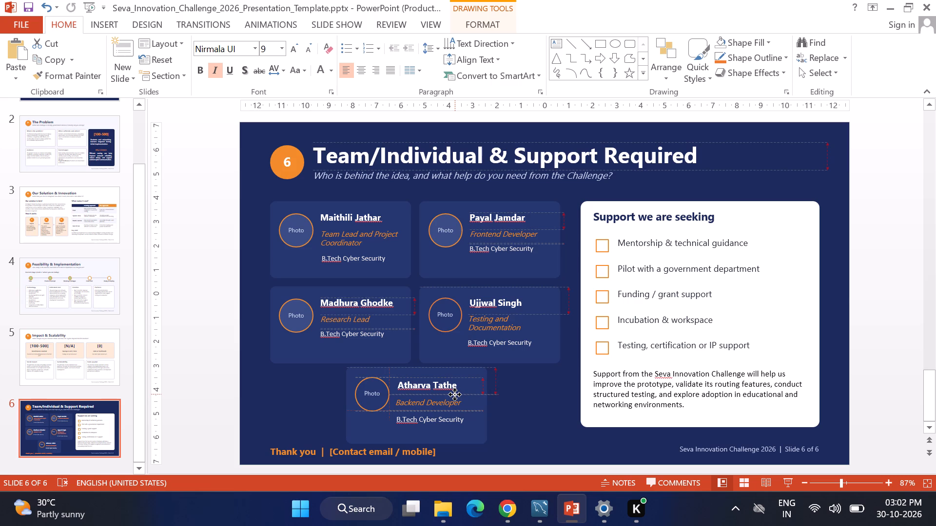
{"action": "left_click", "coordinate": [550, 432]}
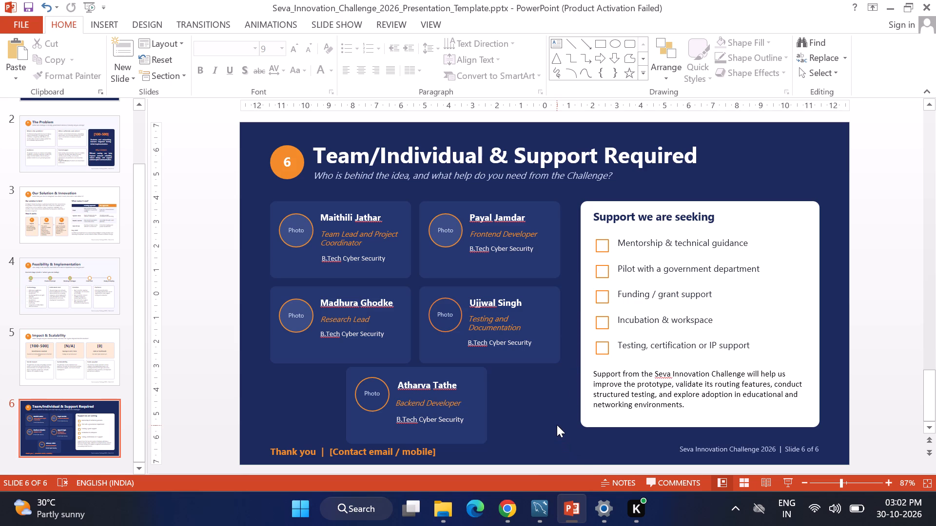
Resize the fifth card's background shape, making it slightly shorter and wider so it clears the thank-you line below.
{"action": "left_click", "coordinate": [474, 437]}
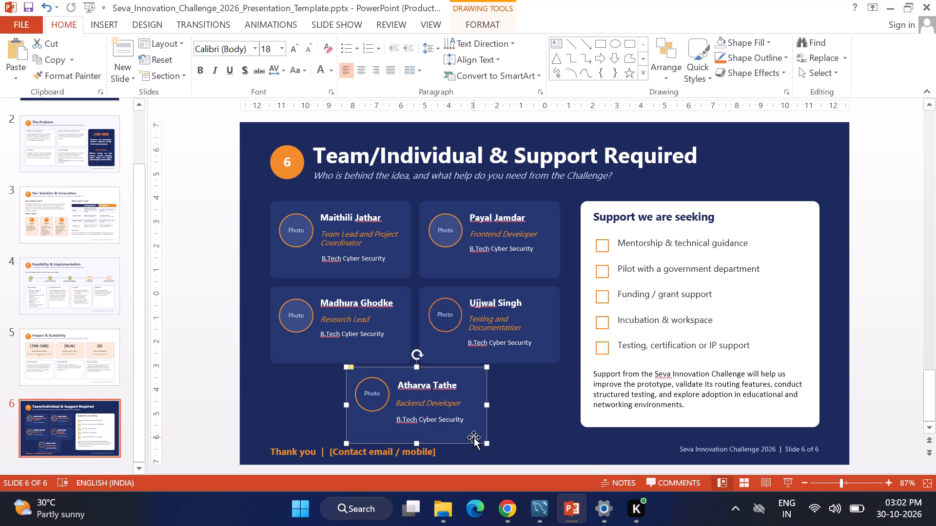
{"action": "left_click_drag", "start_coordinate": [487, 443], "coordinate": [493, 434]}
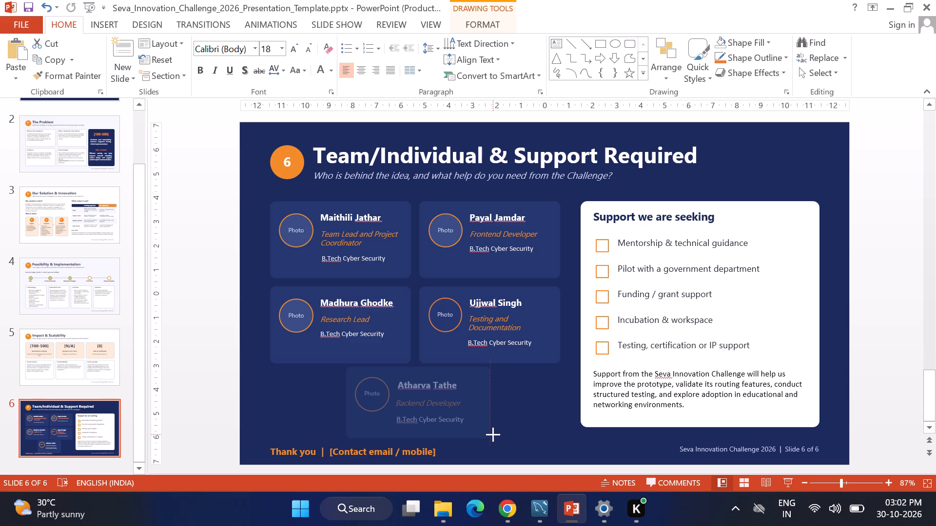
{"action": "left_click_drag", "start_coordinate": [493, 434], "coordinate": [492, 435]}
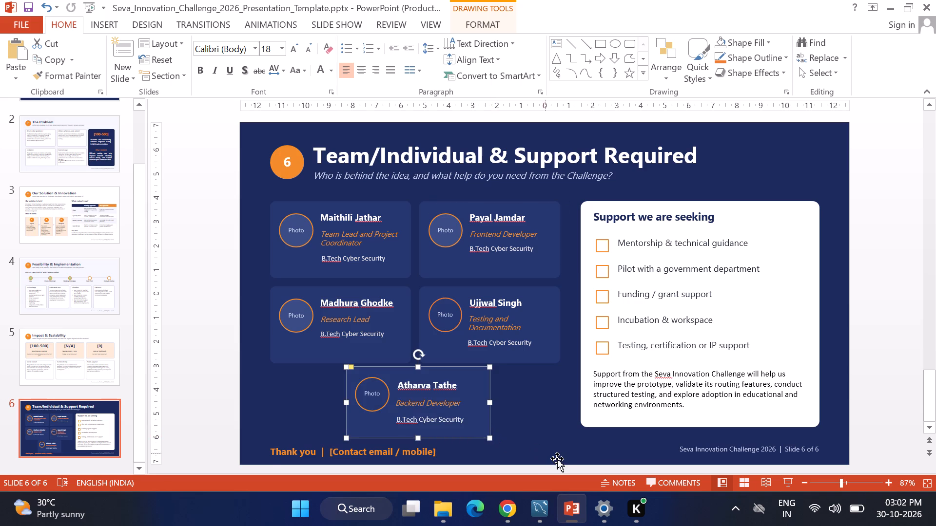
Move the "Thank you" contact line slightly down, away from the fifth card.
{"action": "left_click", "coordinate": [559, 459]}
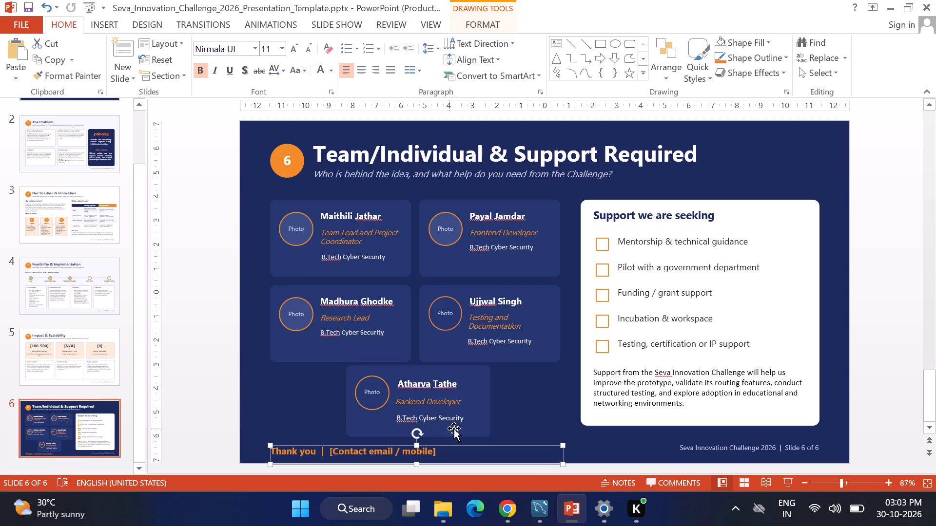
{"action": "left_click", "coordinate": [550, 414]}
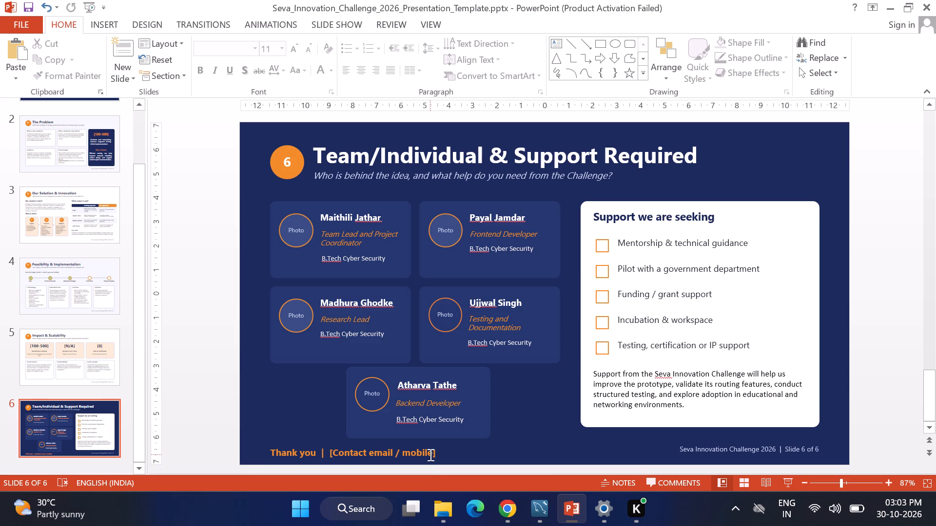
Open the "[Contact email / mobile]" placeholder in the thank-you line for editing.
{"action": "left_click", "coordinate": [429, 454]}
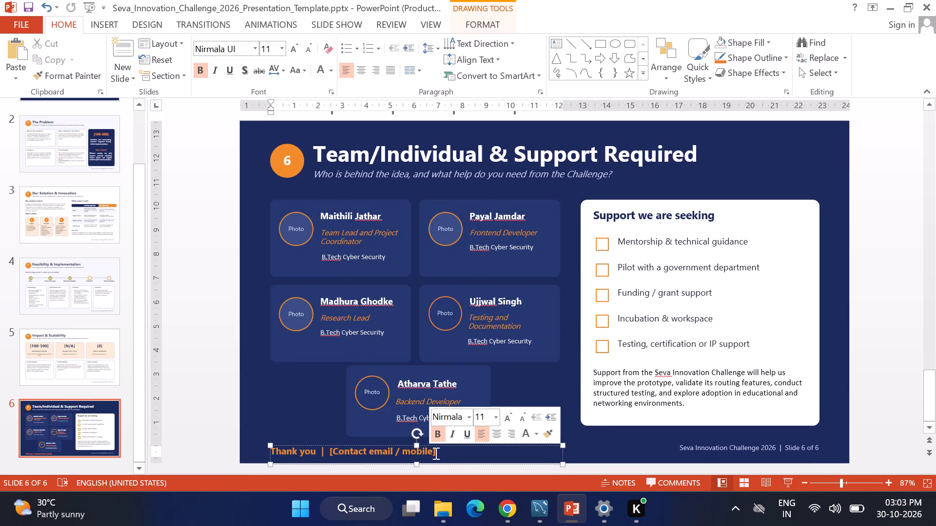
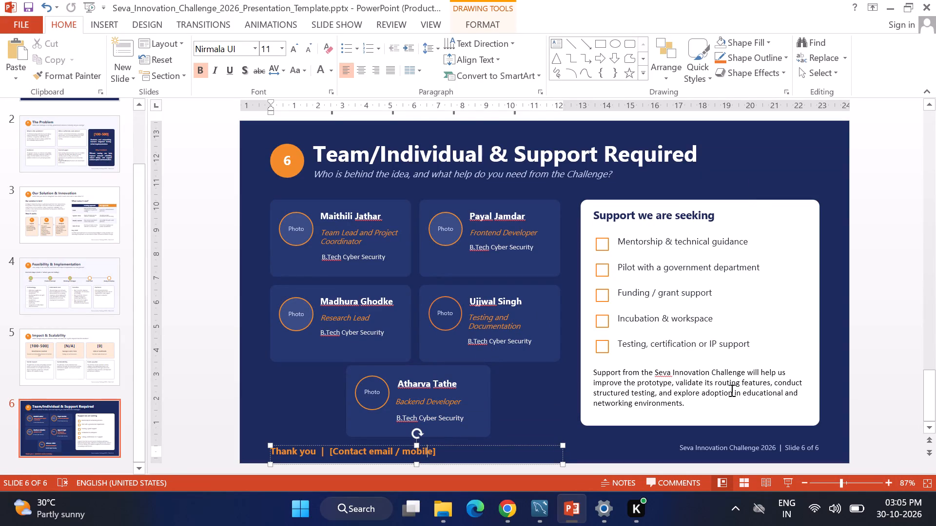
Fill the checkbox beside "Mentorship & technical guidance" with a light green theme colour.
{"action": "left_click", "coordinate": [602, 242]}
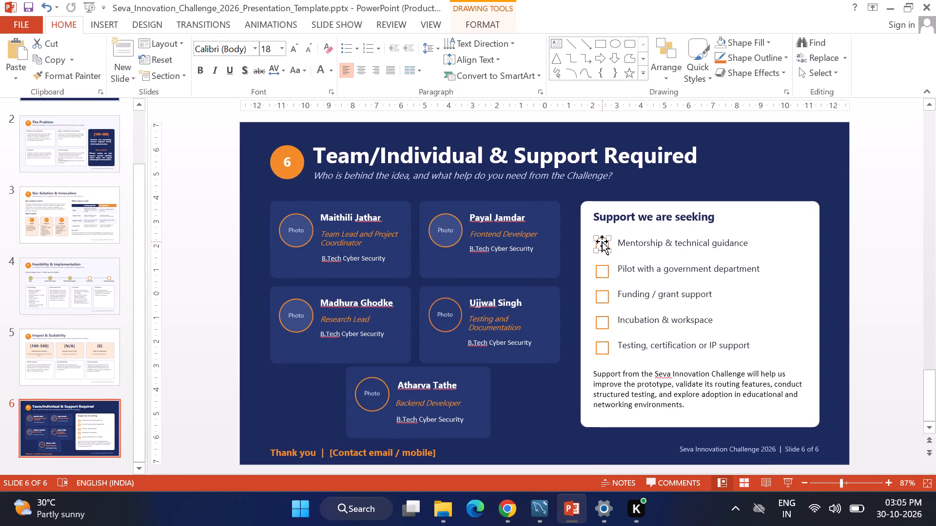
{"action": "left_click", "coordinate": [752, 43]}
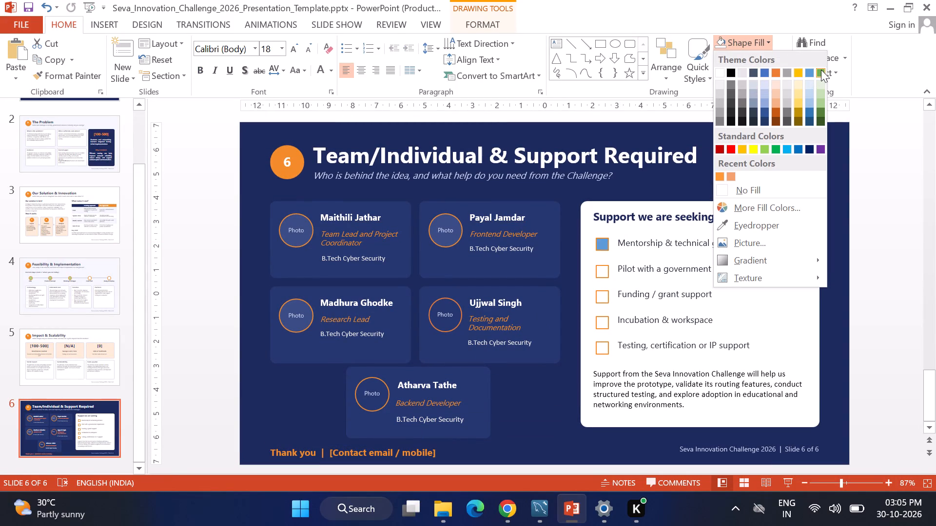
{"action": "left_click", "coordinate": [820, 100]}
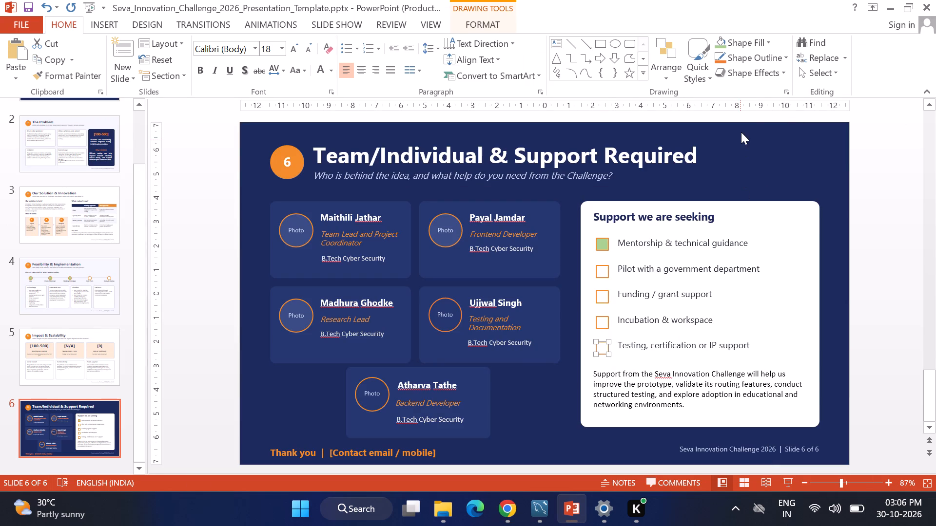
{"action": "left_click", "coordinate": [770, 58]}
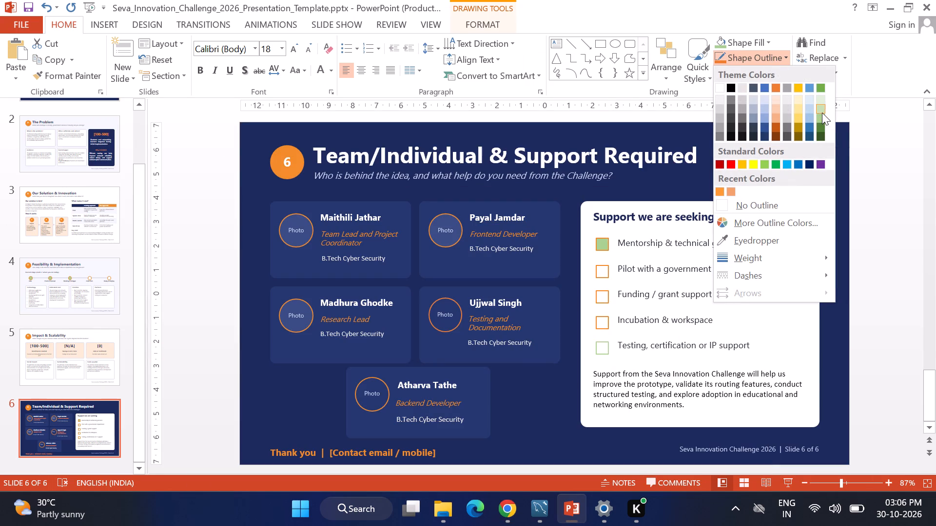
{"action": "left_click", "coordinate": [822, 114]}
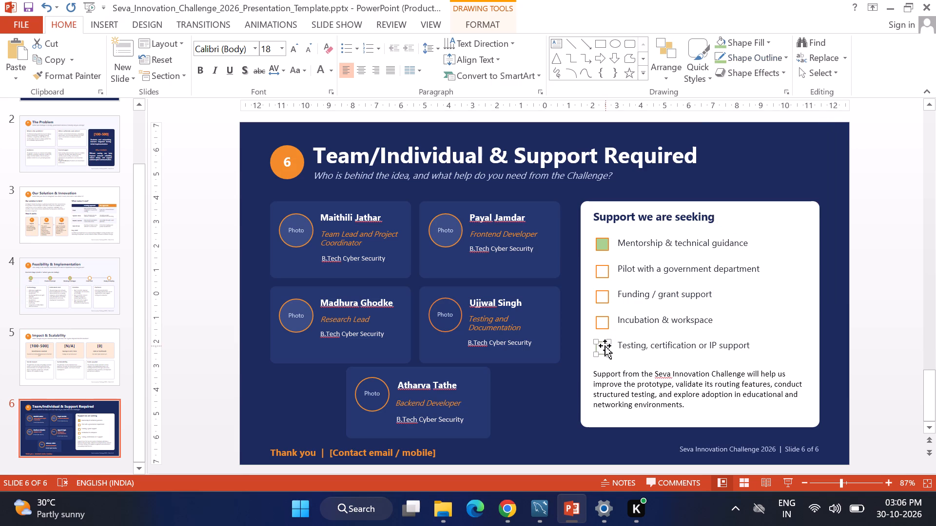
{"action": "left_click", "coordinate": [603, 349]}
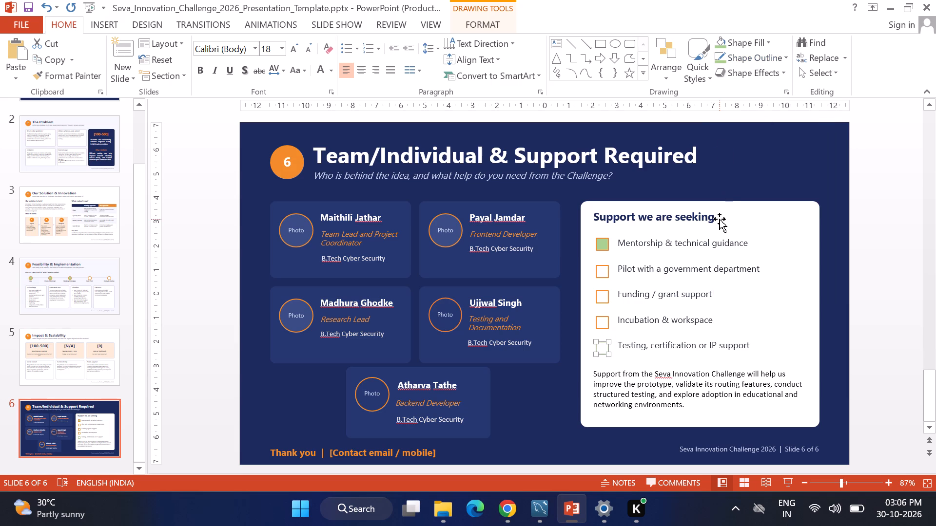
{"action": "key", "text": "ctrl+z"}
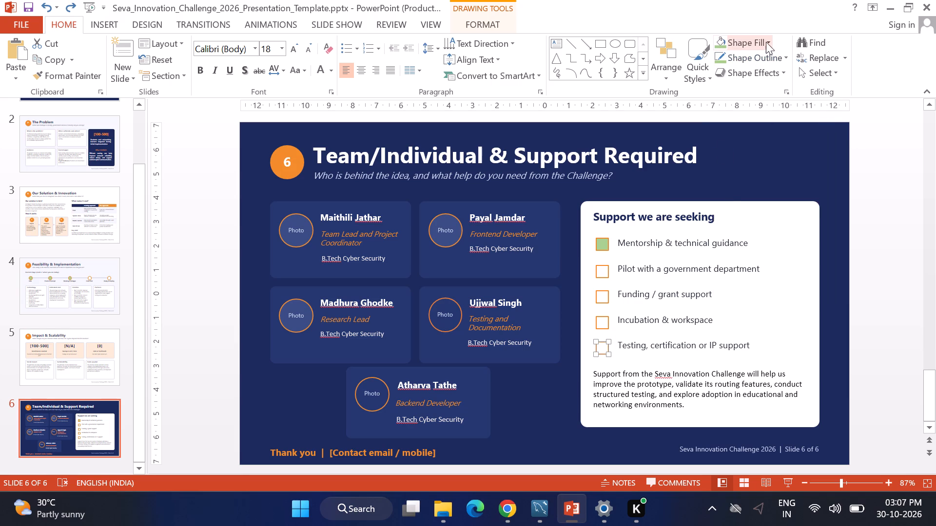
Fill the "Testing, certification or IP support" checkbox with the same light green as the mentorship checkbox and deselect it.
{"action": "left_click", "coordinate": [756, 38]}
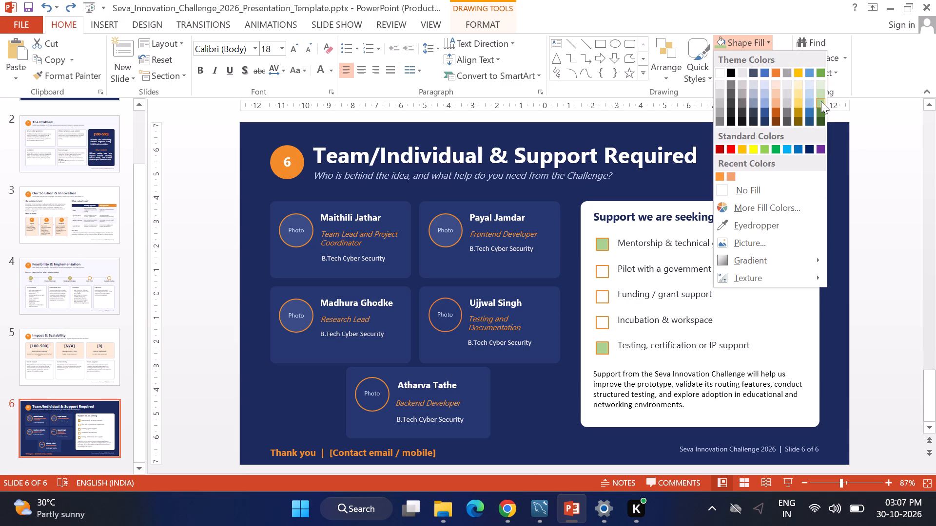
{"action": "left_click", "coordinate": [821, 101]}
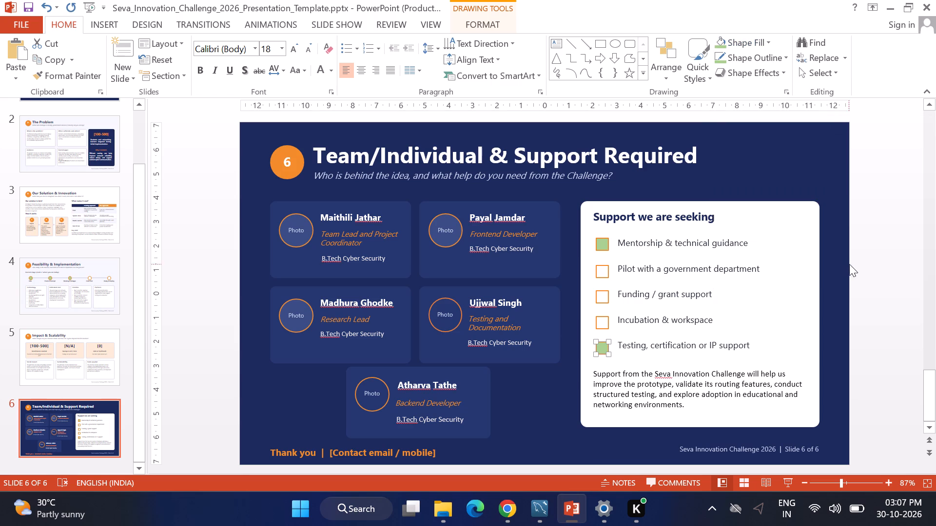
{"action": "left_click", "coordinate": [880, 300]}
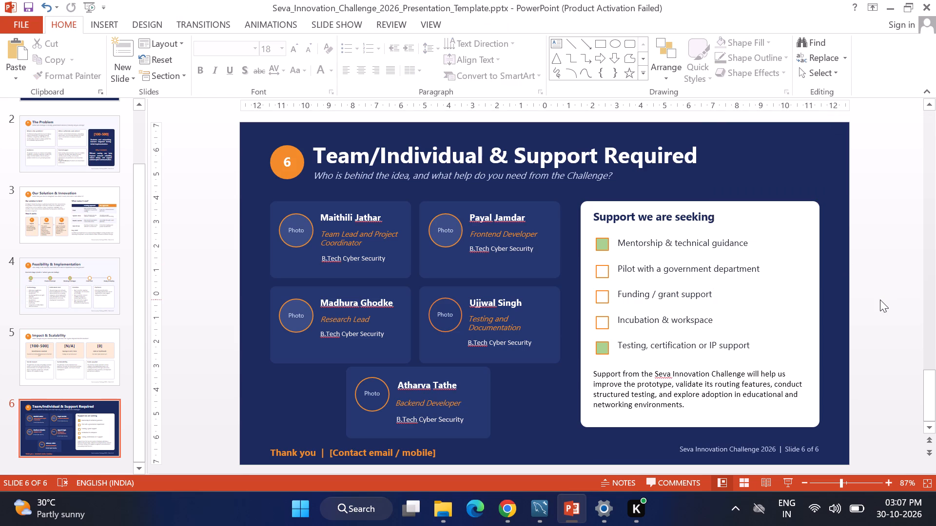